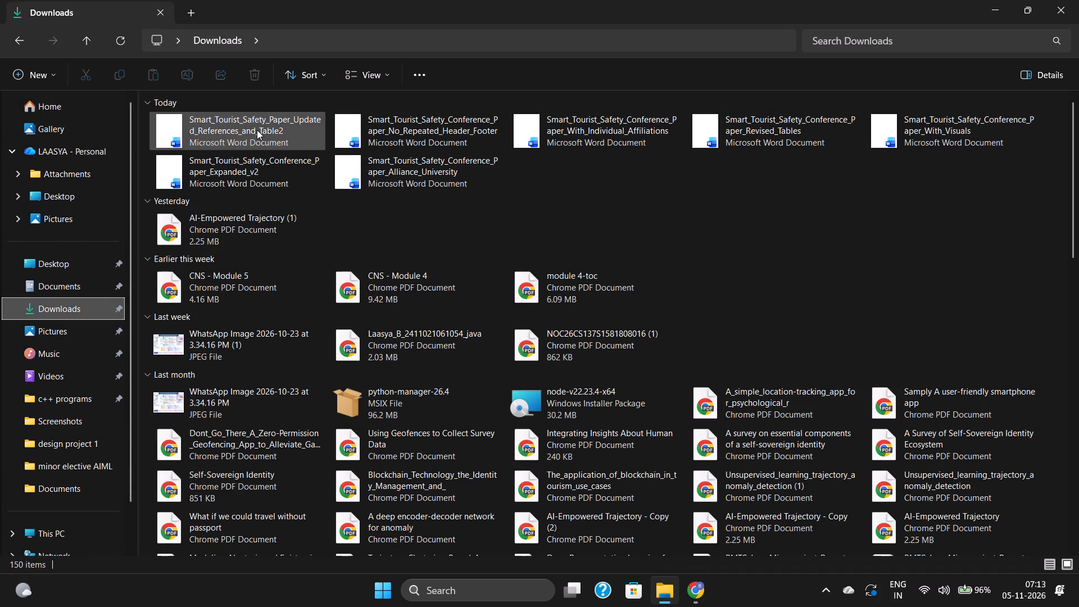
pyautogui.click(119, 40)
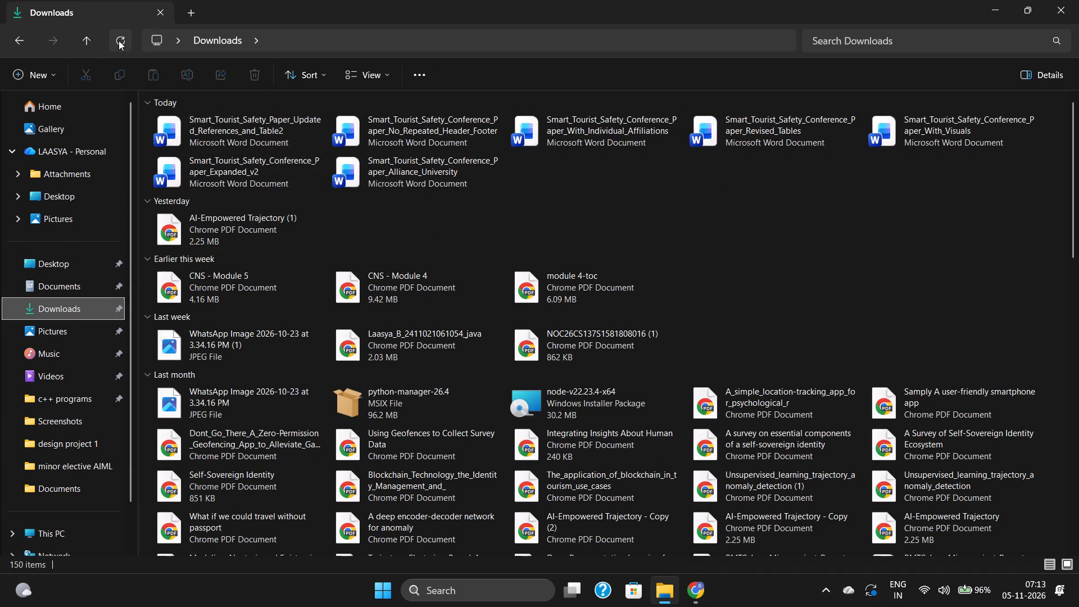
pyautogui.doubleClick(260, 133)
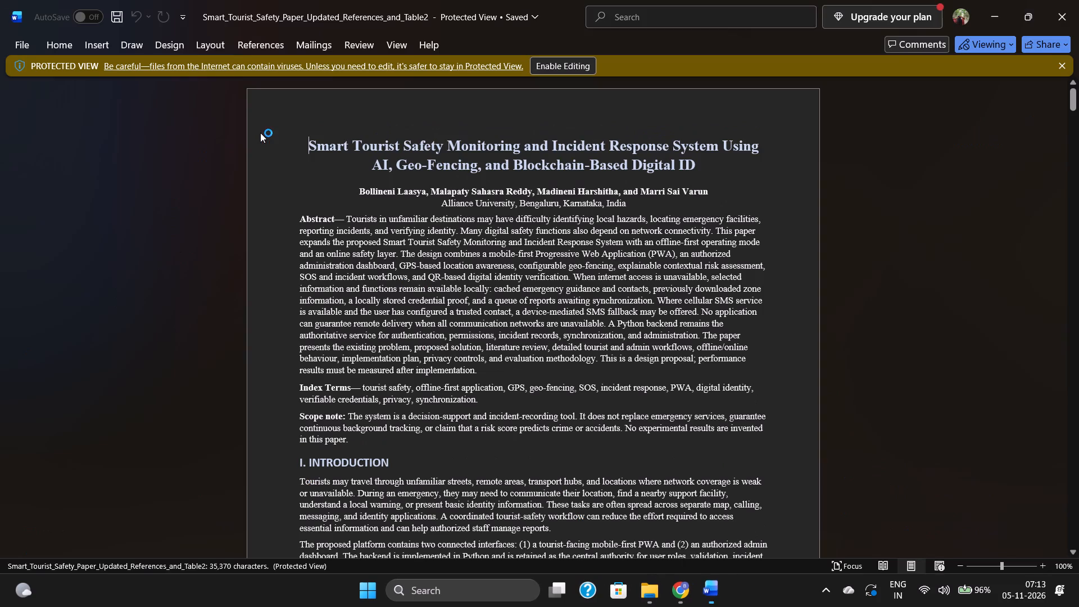
pyautogui.click(563, 67)
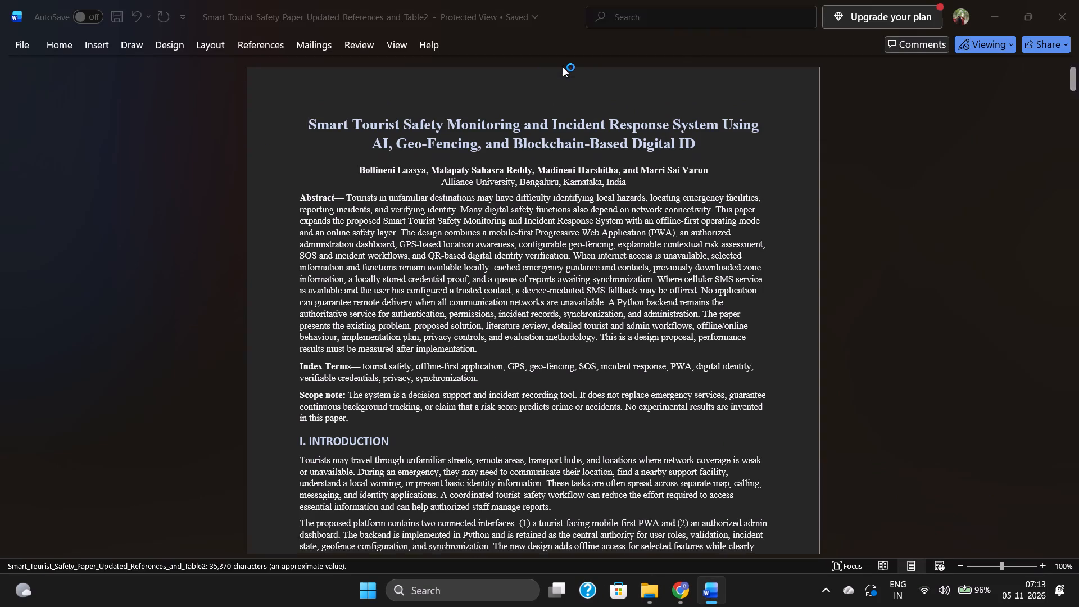
# Select the "I. INTRODUCTION" heading in the paper.
pyautogui.scroll(-1, 518, 329)
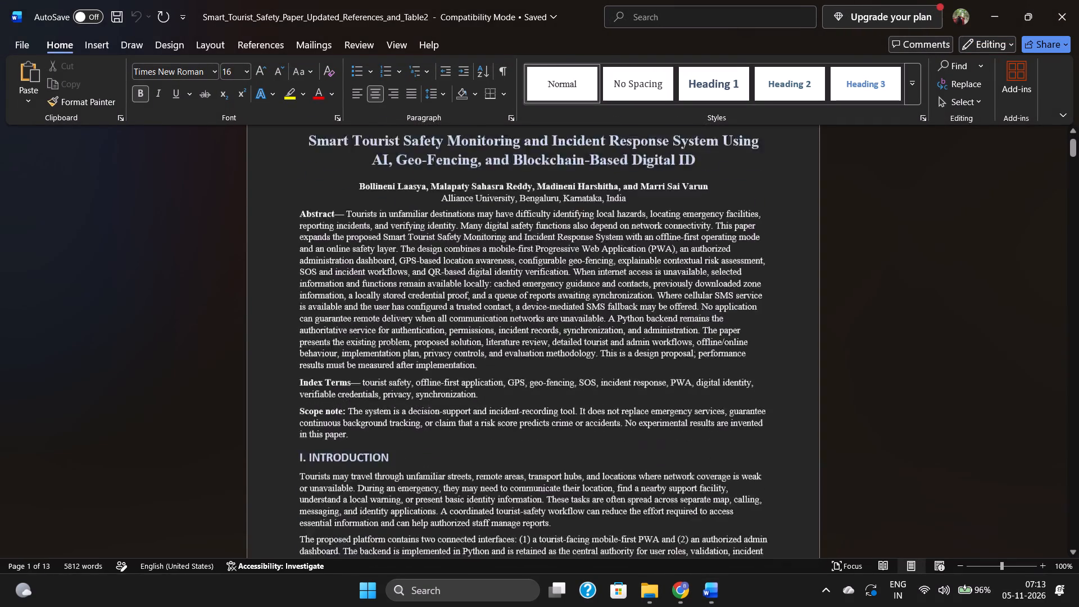
pyautogui.scroll(-2, 518, 329)
pyautogui.moveTo(401, 342); pyautogui.dragTo(298, 340)
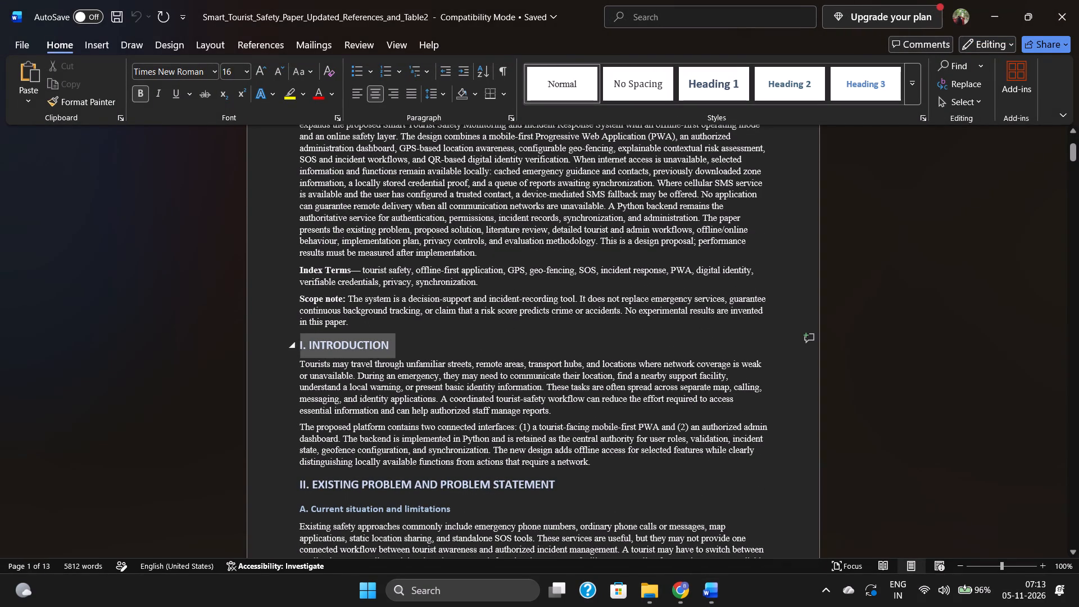
pyautogui.moveTo(298, 340); pyautogui.dragTo(294, 340)
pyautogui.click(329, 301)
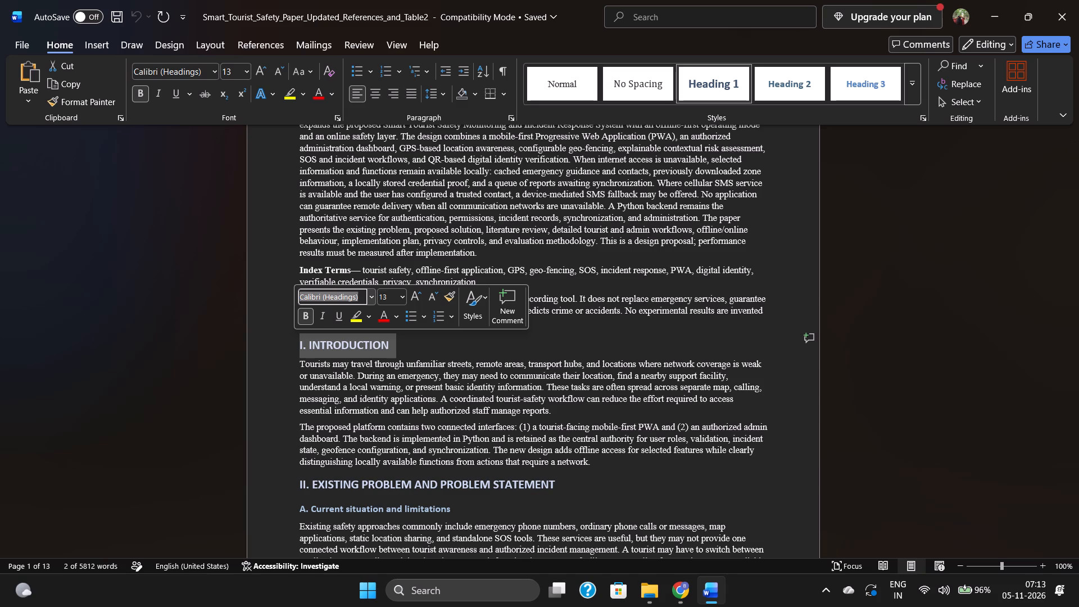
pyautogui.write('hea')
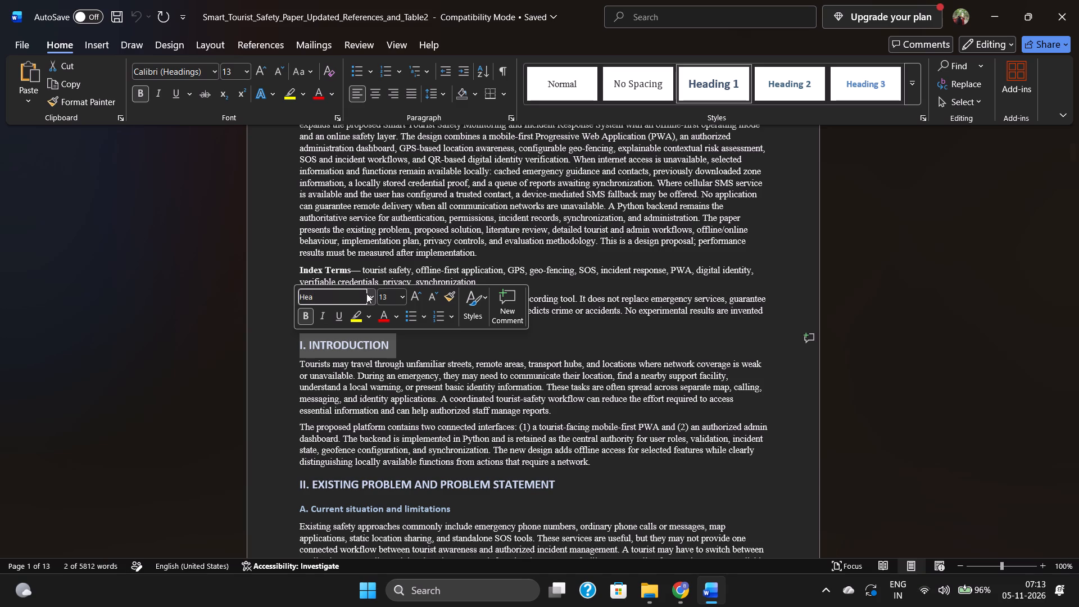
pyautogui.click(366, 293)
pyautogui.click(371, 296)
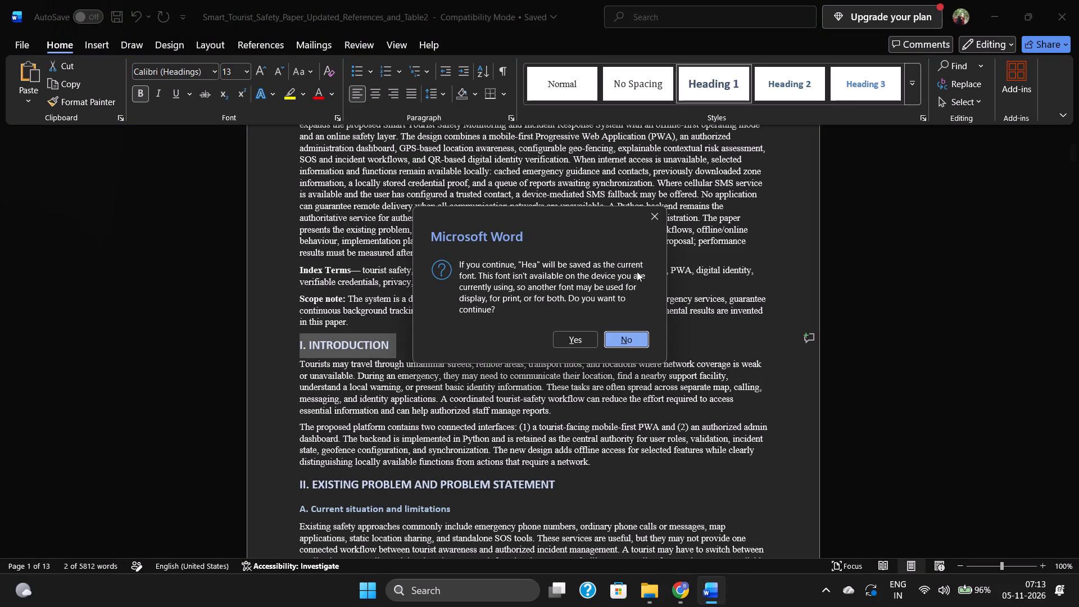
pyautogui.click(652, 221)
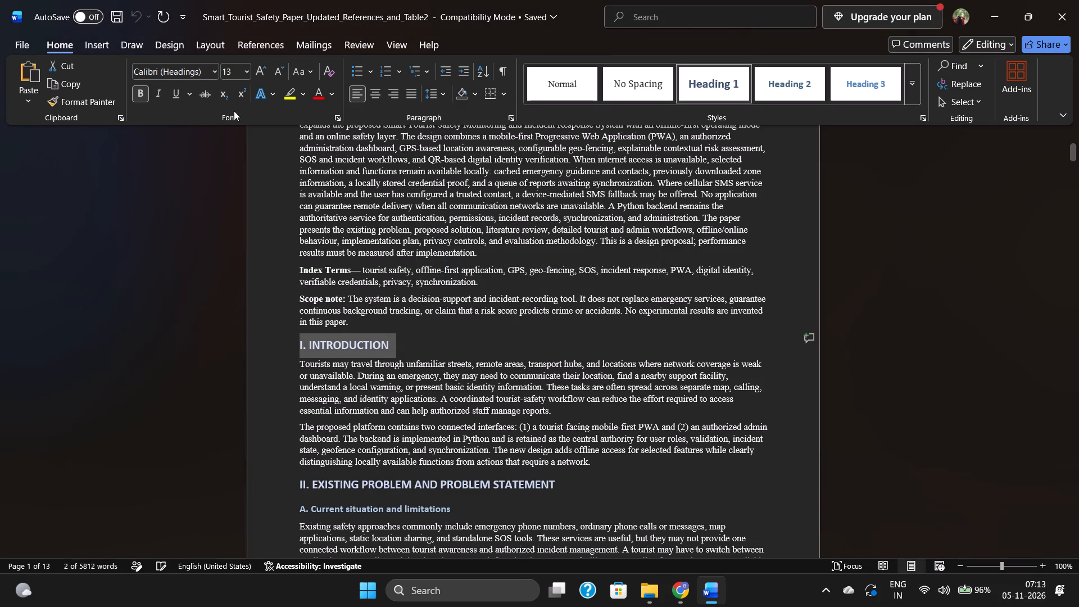
# Set the font of the selected "I. INTRODUCTION" heading to Times New Roman.
pyautogui.click(215, 74)
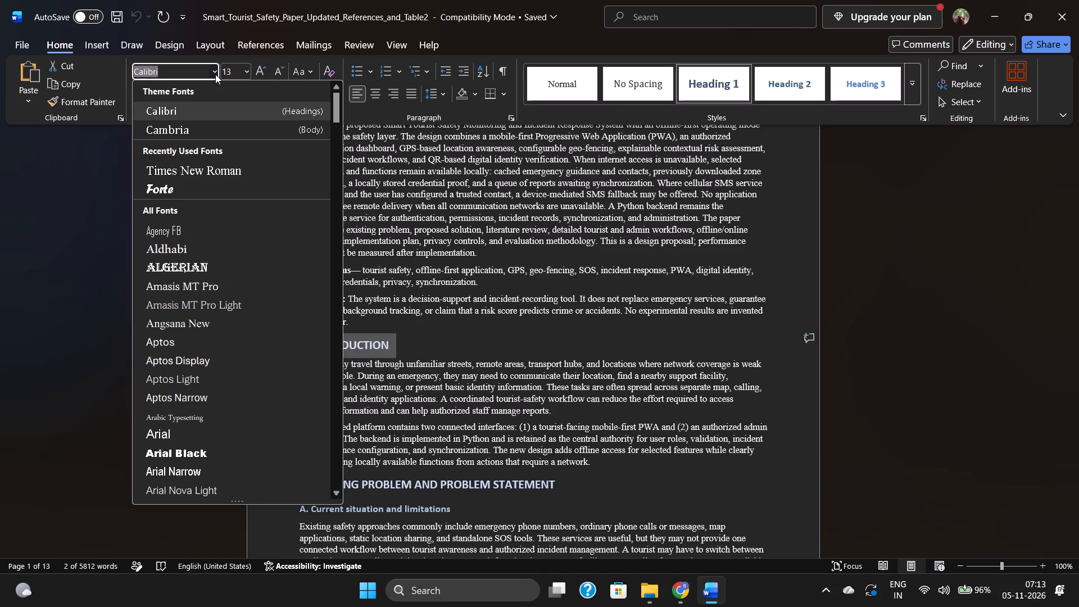
pyautogui.click(170, 72)
pyautogui.press('BackSpace')
pyautogui.press('BackSpace')
pyautogui.press('BackSpace')
pyautogui.press('BackSpace')
pyautogui.press('BackSpace')
pyautogui.press('BackSpace')
pyautogui.press('BackSpace')
pyautogui.press('BackSpace')
pyautogui.press('BackSpace')
pyautogui.press('BackSpace')
pyautogui.press('BackSpace')
pyautogui.press('BackSpace')
pyautogui.press('BackSpace')
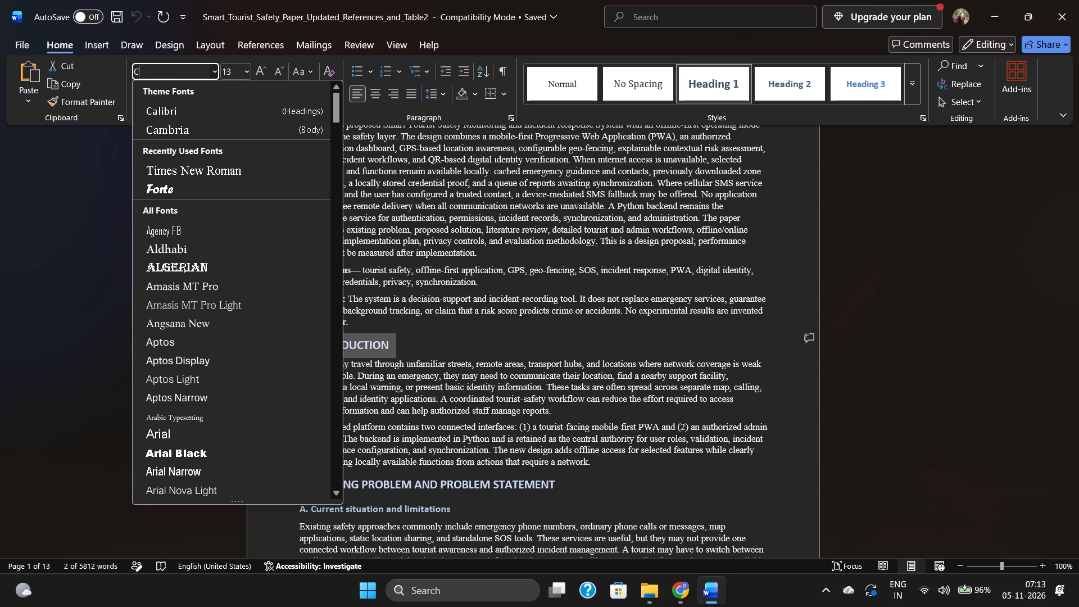
pyautogui.write('ti')
pyautogui.press('Return')
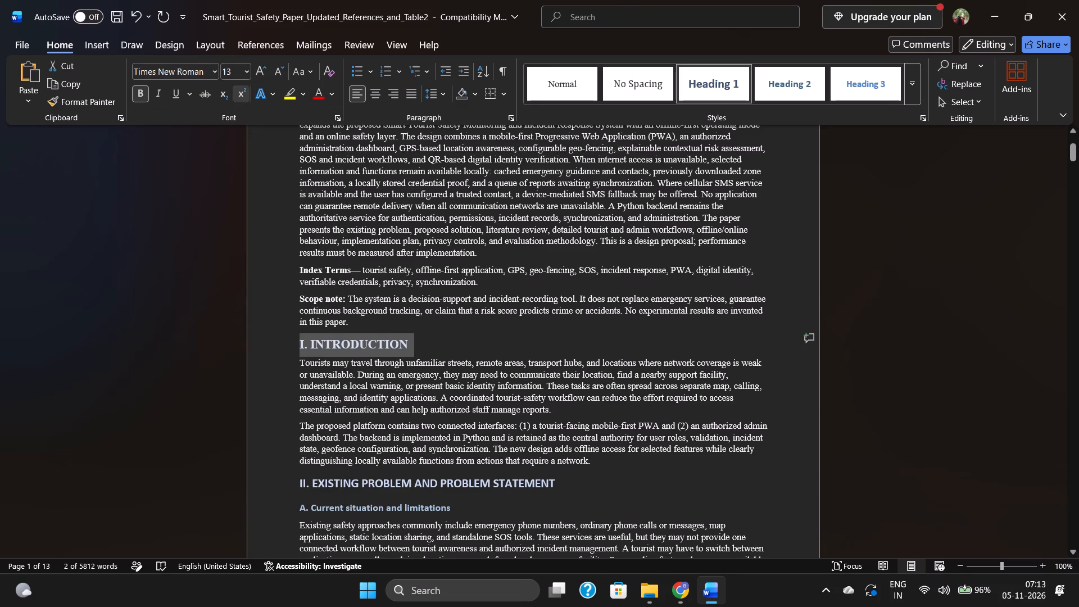
# Set the font of the "II. EXISTING PROBLEM AND PROBLEM STATEMENT" heading to Times New Roman.
pyautogui.scroll(-2, 619, 413)
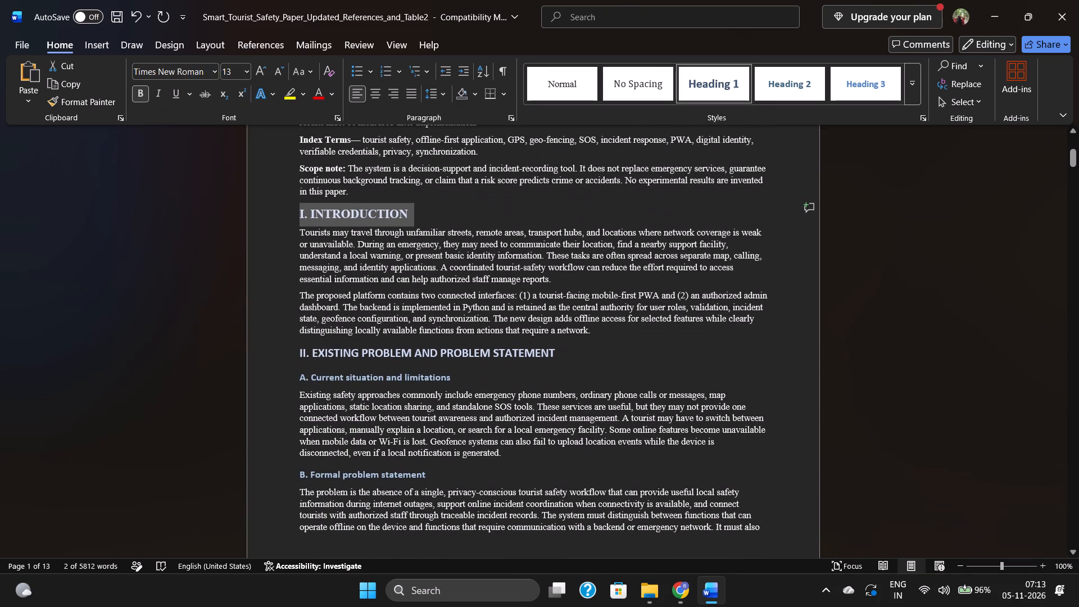
pyautogui.click(570, 352)
pyautogui.moveTo(570, 352); pyautogui.dragTo(302, 347)
pyautogui.click(335, 301)
pyautogui.press('t')
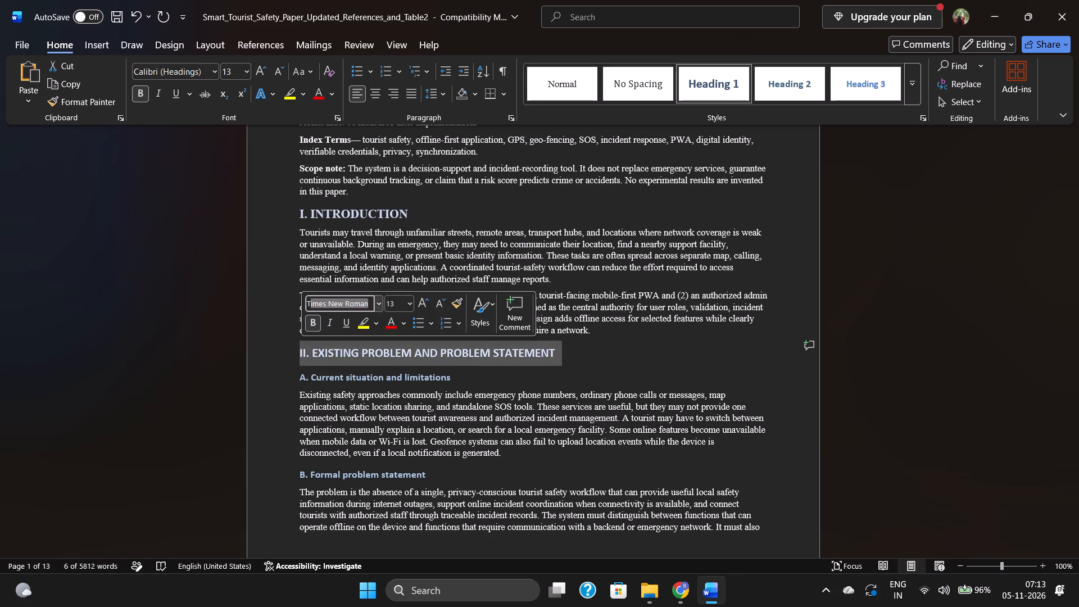
pyautogui.press('Return')
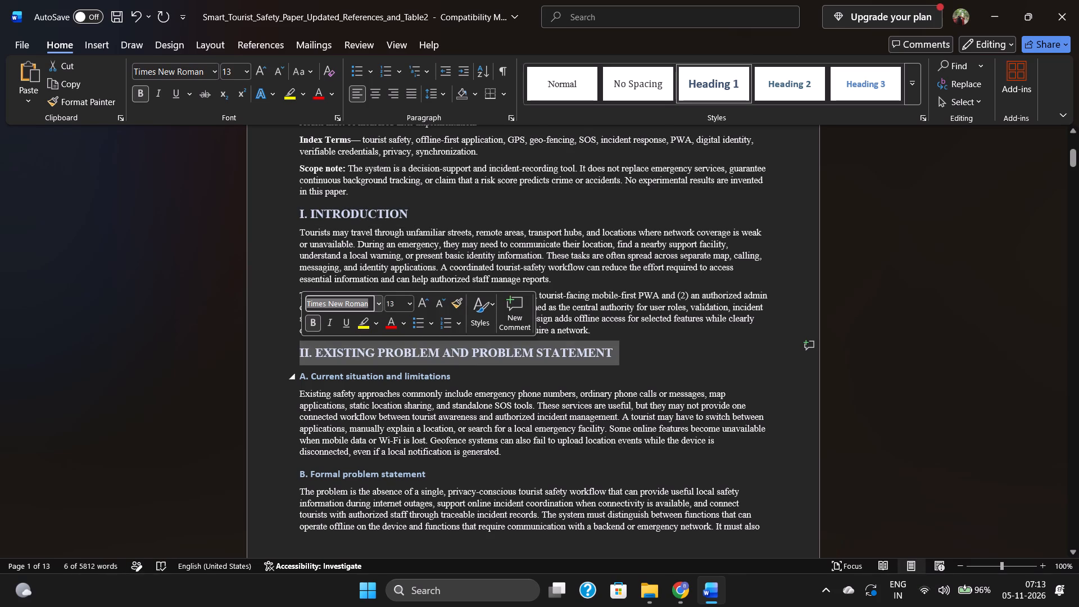
# Set the font of the "A. Current situation and limitations" subheading to Times New Roman.
pyautogui.click(452, 378)
pyautogui.moveTo(452, 378); pyautogui.dragTo(290, 371)
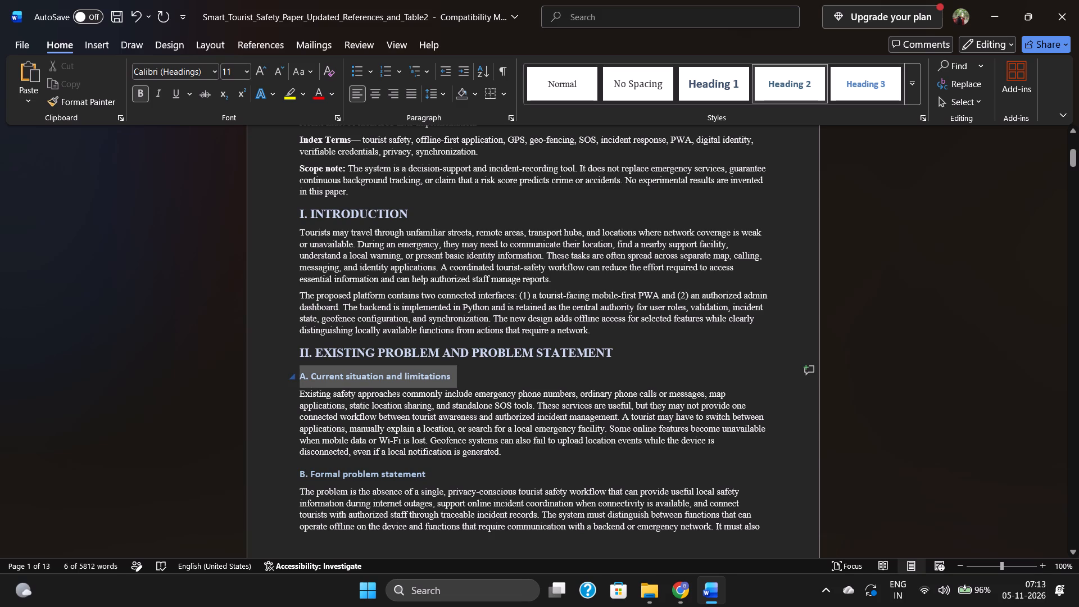
pyautogui.moveTo(290, 371); pyautogui.dragTo(294, 371)
pyautogui.click(330, 328)
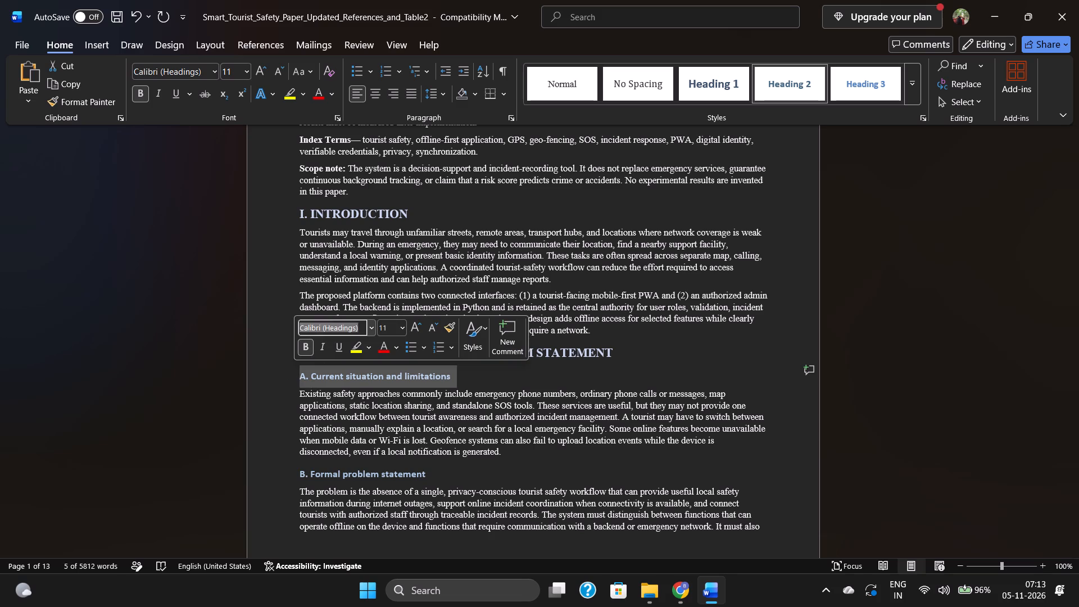
pyautogui.press('t')
pyautogui.press('Return')
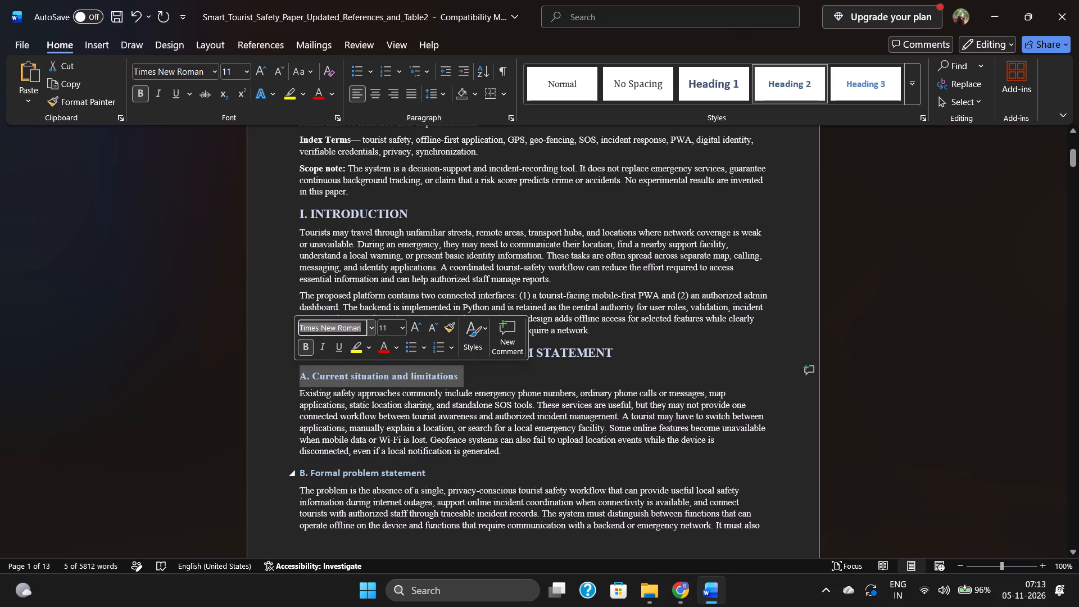
# Set the font of the "B. Formal problem statement" subheading to Times New Roman.
pyautogui.moveTo(429, 473); pyautogui.dragTo(294, 470)
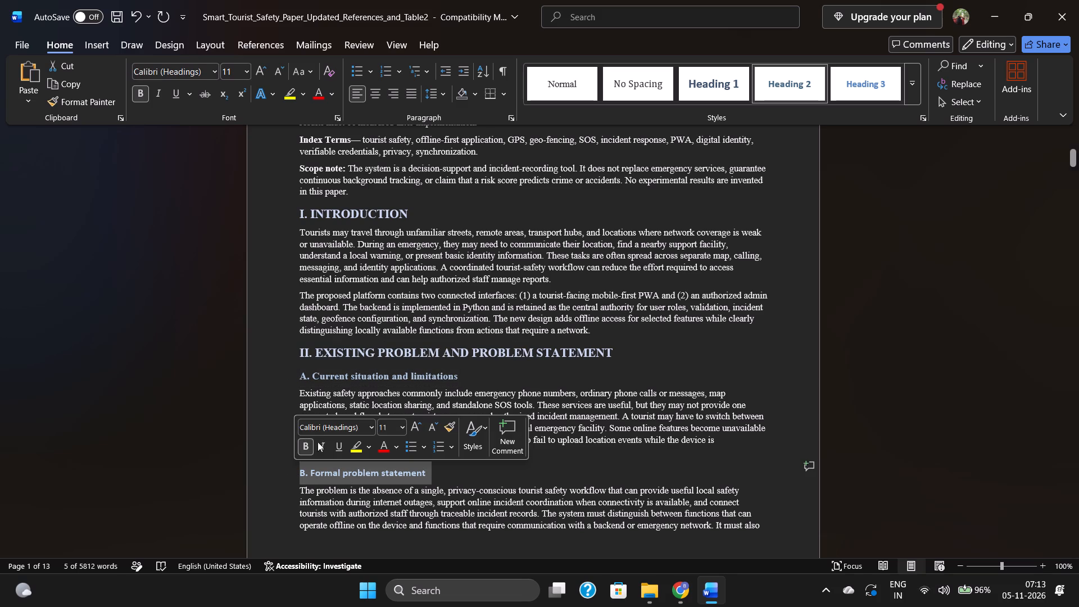
pyautogui.click(334, 423)
pyautogui.press('t')
pyautogui.press('Return')
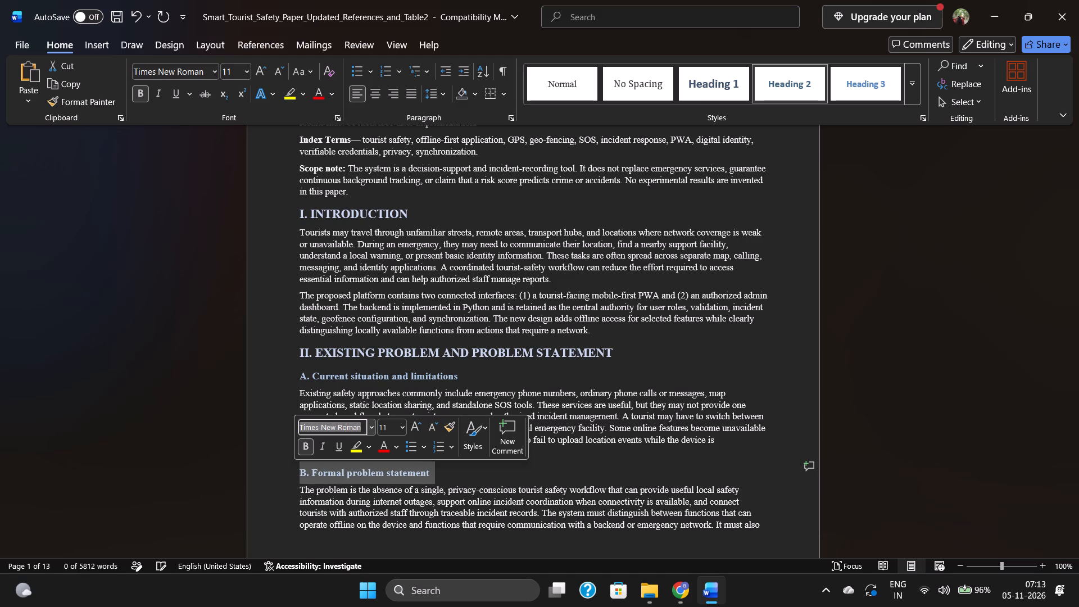
pyautogui.click(632, 383)
# Set the font of the "C. Project objectives" subheading to Times New Roman.
pyautogui.scroll(-2, 632, 383)
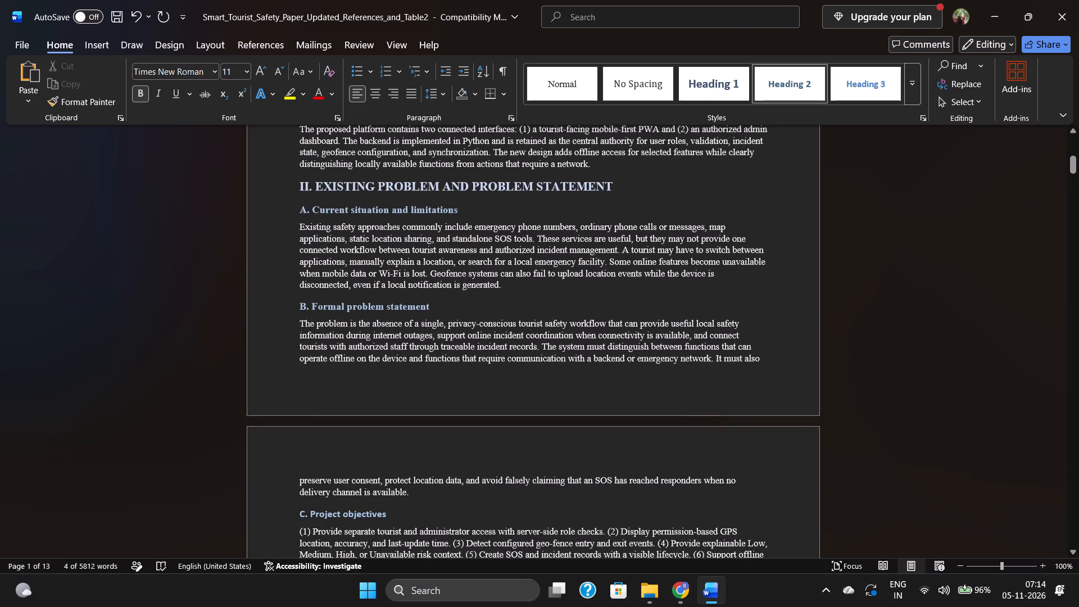
pyautogui.scroll(-1, 632, 383)
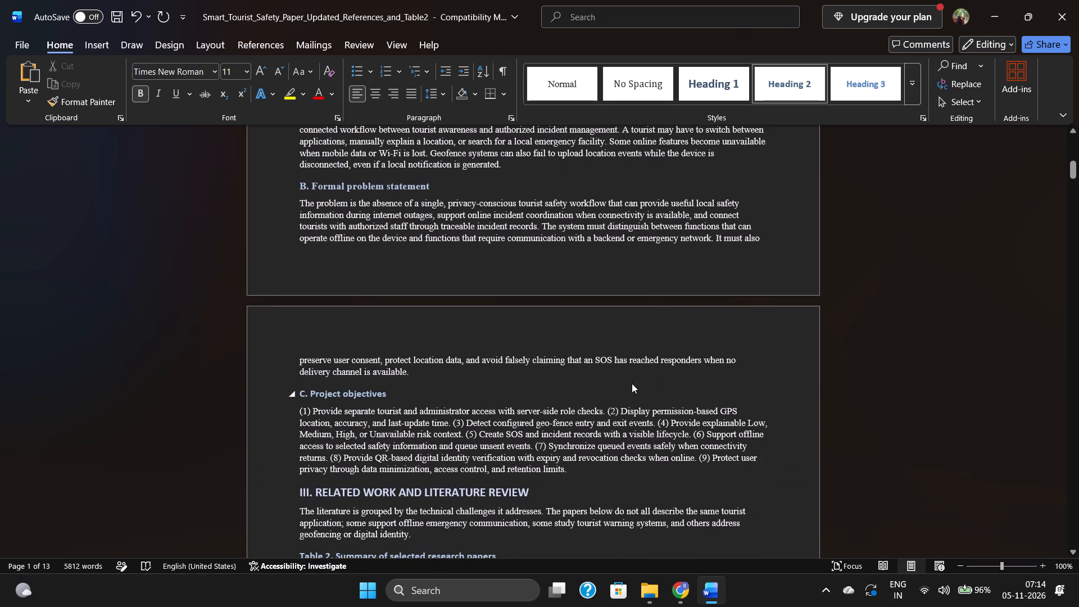
pyautogui.scroll(-1, 632, 383)
pyautogui.moveTo(395, 395); pyautogui.dragTo(297, 386)
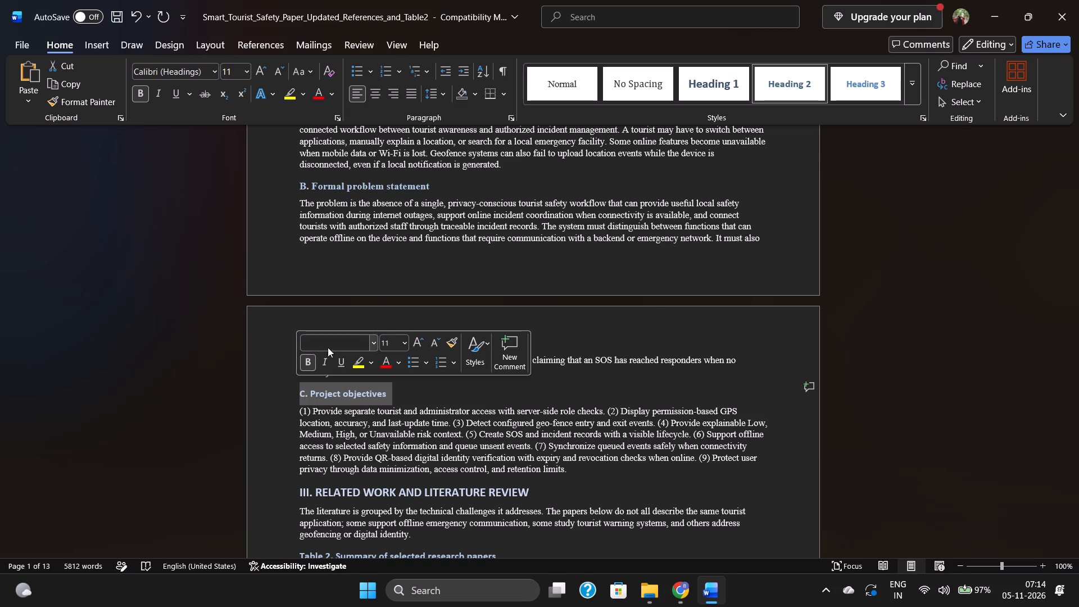
pyautogui.click(328, 346)
pyautogui.press('t')
pyautogui.press('Return')
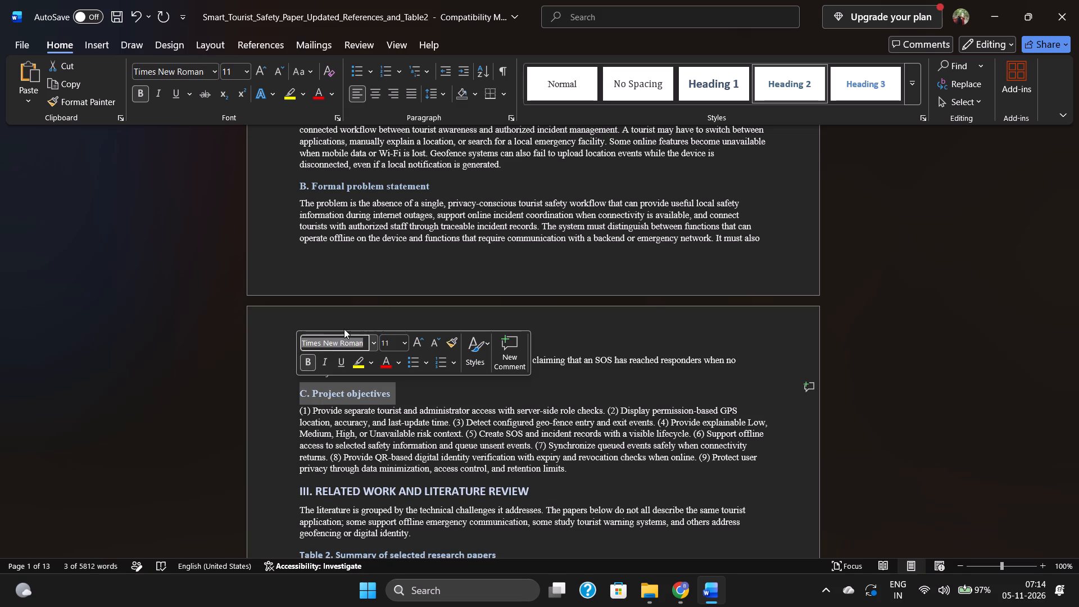
pyautogui.click(521, 200)
# Set the font of the "III. RELATED WORK AND LITERATURE REVIEW" heading to Times New Roman.
pyautogui.scroll(2, 521, 200)
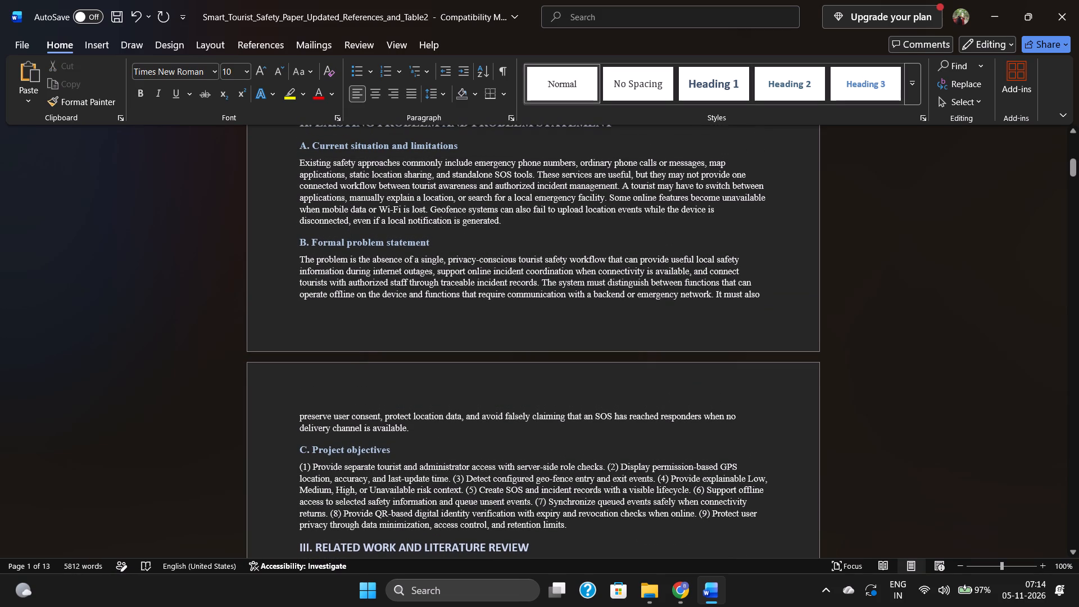
pyautogui.scroll(-2, 521, 200)
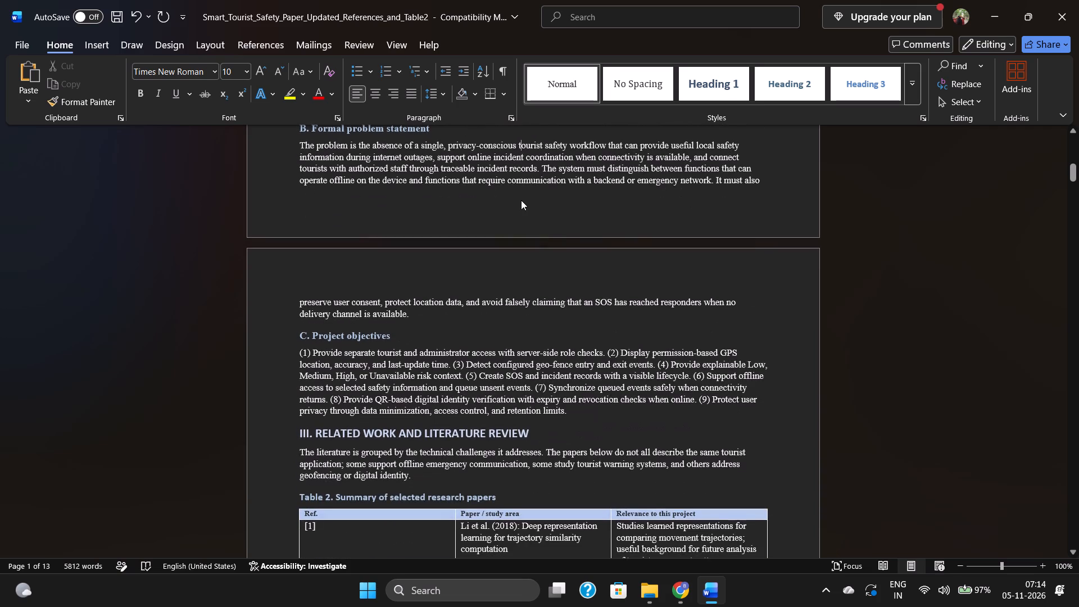
pyautogui.scroll(-1, 521, 200)
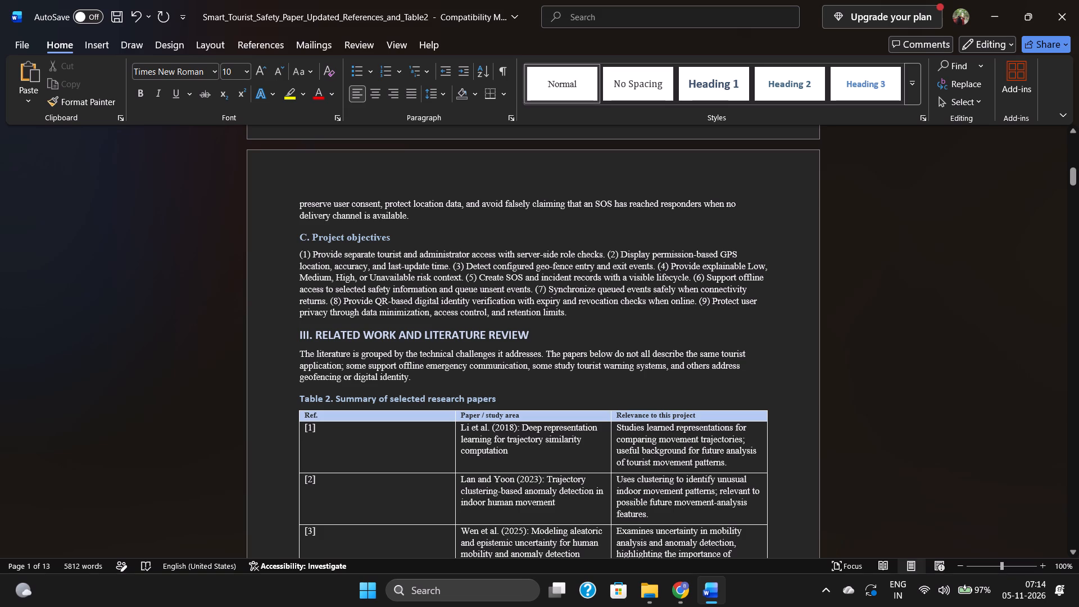
pyautogui.moveTo(554, 340); pyautogui.dragTo(318, 335)
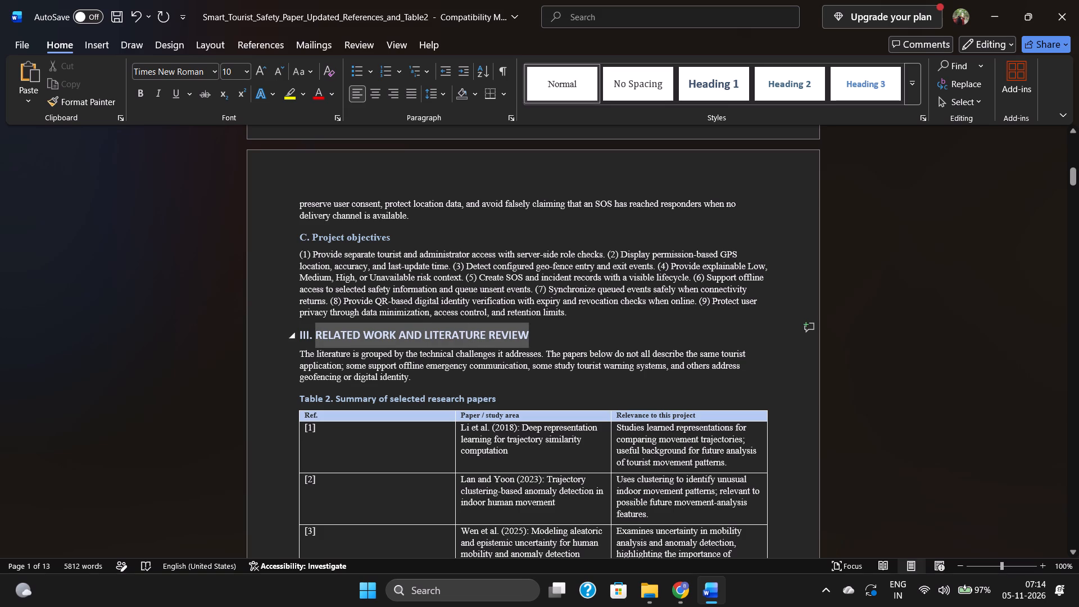
pyautogui.moveTo(318, 335); pyautogui.dragTo(303, 331)
pyautogui.click(343, 285)
pyautogui.press('t')
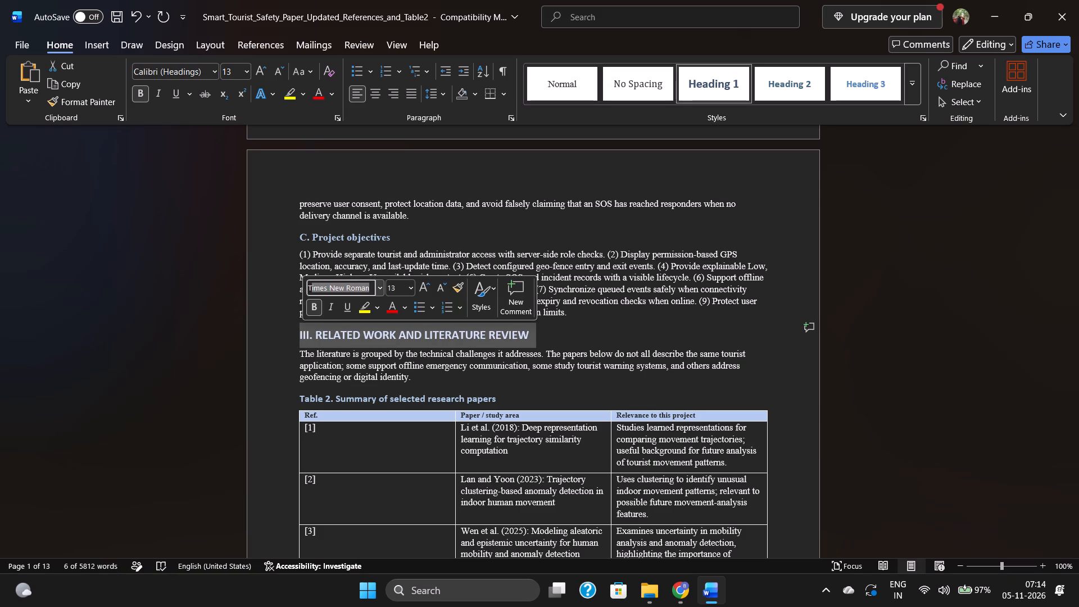
pyautogui.press('Return')
pyautogui.click(605, 374)
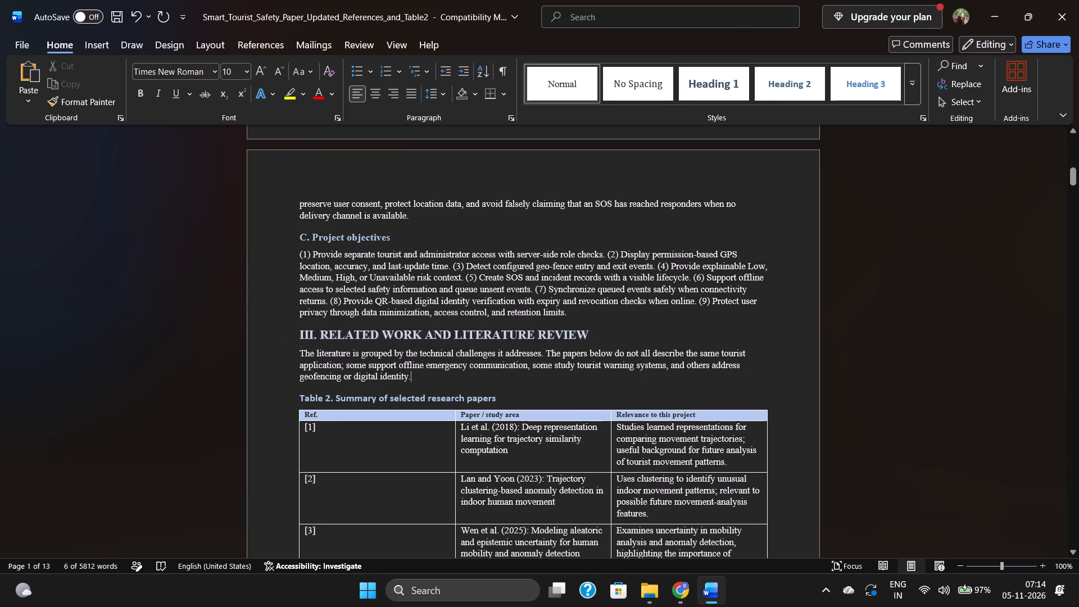
# Set the font of the "Table 2. Summary of selected research papers" title to Times New Roman.
pyautogui.scroll(-2, 605, 374)
pyautogui.moveTo(505, 225); pyautogui.dragTo(373, 220)
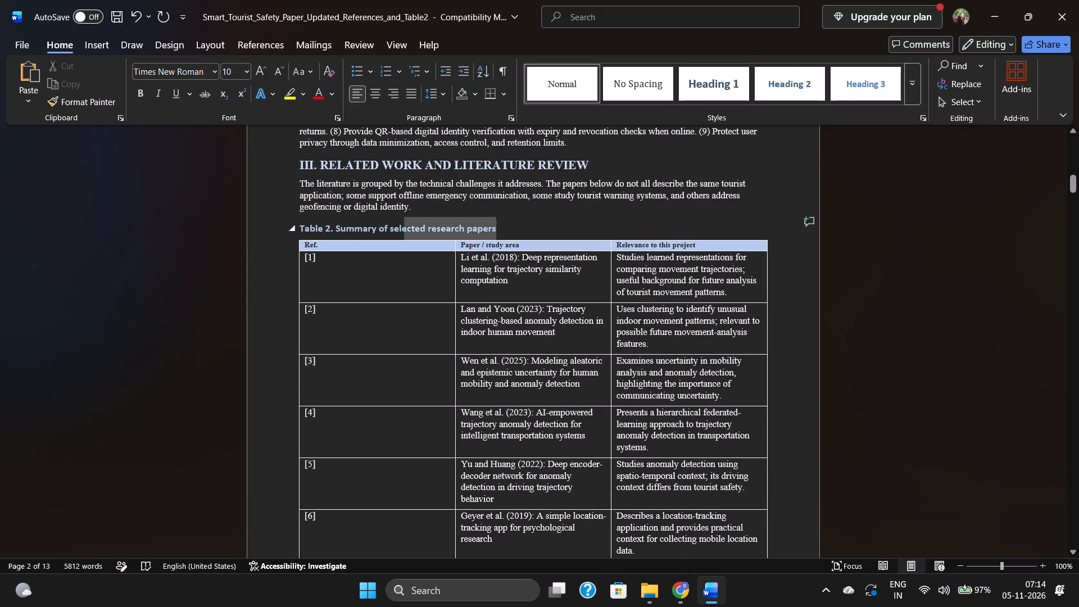
pyautogui.moveTo(373, 220); pyautogui.dragTo(293, 217)
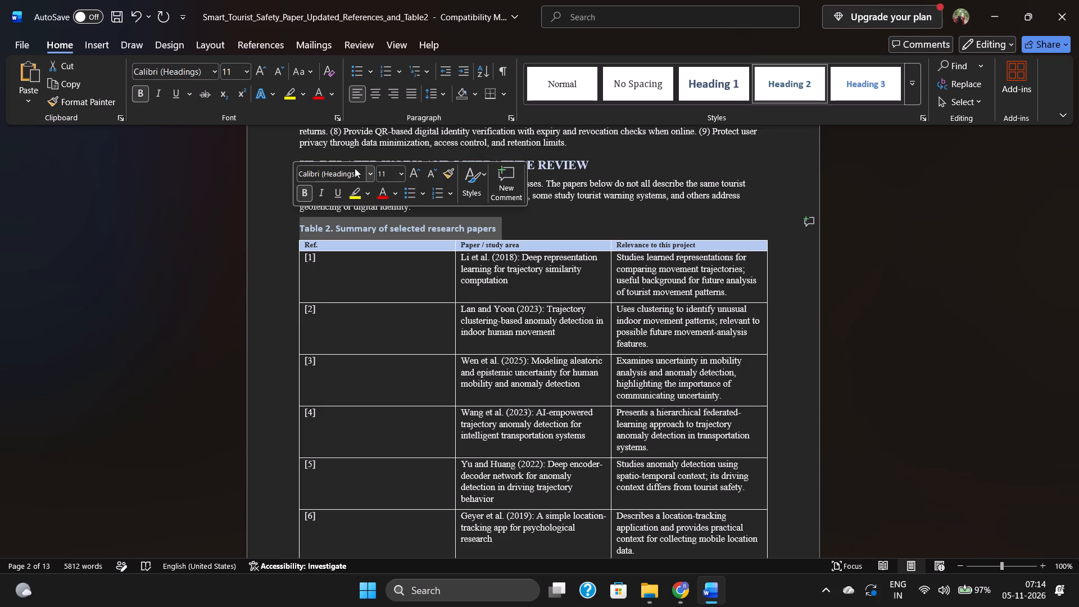
pyautogui.click(355, 168)
pyautogui.click(344, 174)
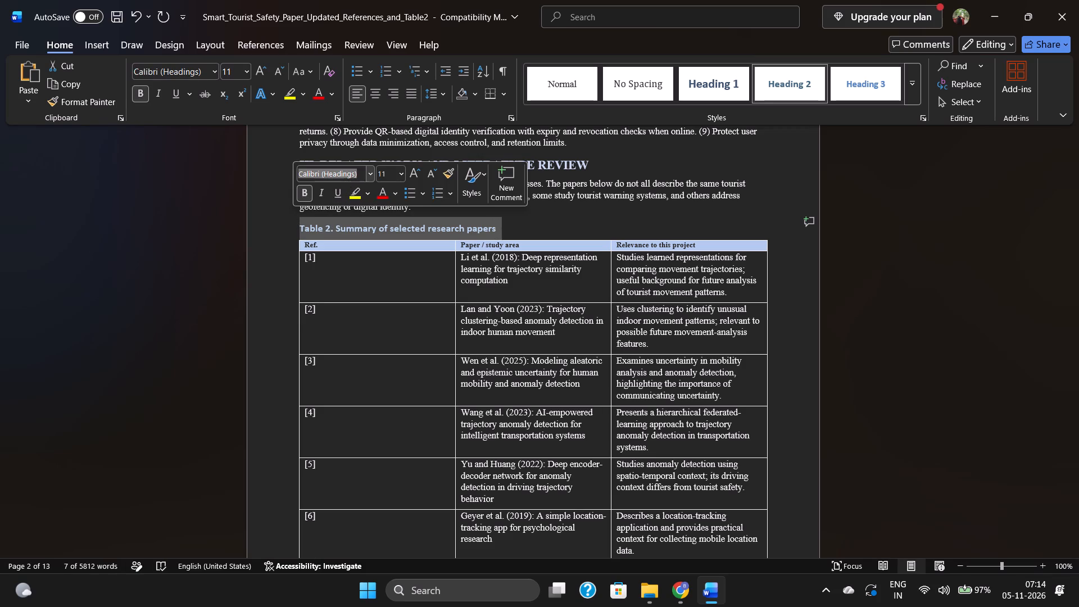
pyautogui.press('t')
pyautogui.press('Return')
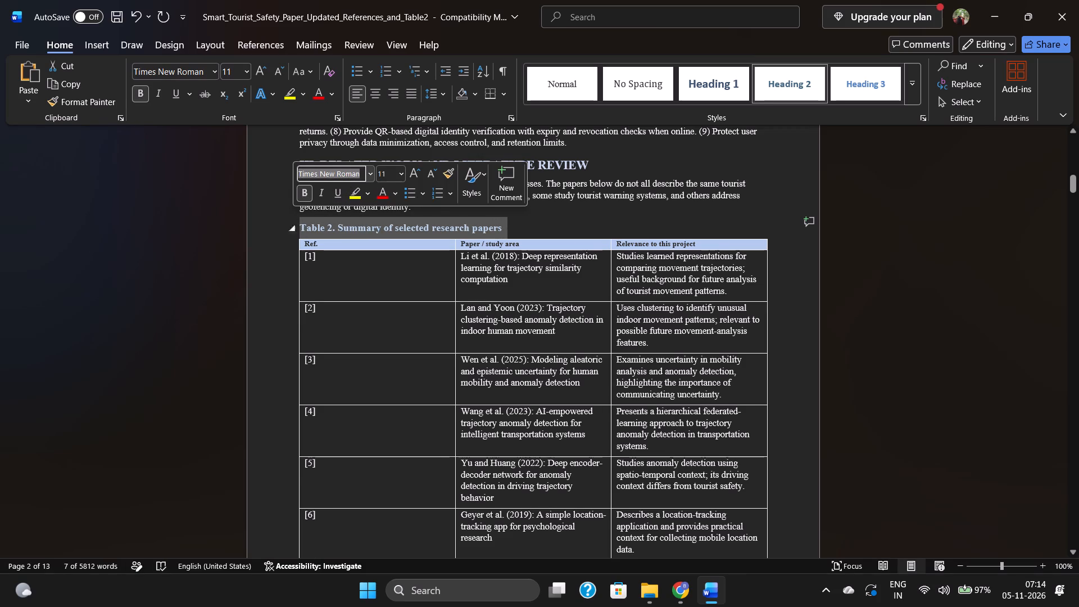
pyautogui.click(885, 324)
# Set the font of the "A. Geofencing and location reliability" subheading below Table 2 to Times New Roman.
pyautogui.scroll(-5, 885, 324)
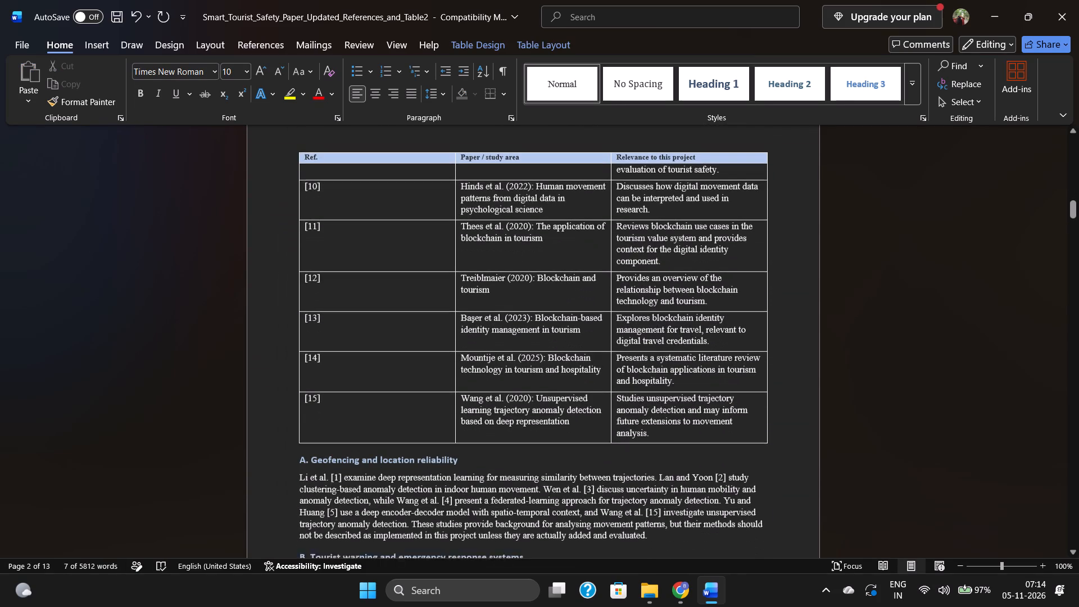
pyautogui.scroll(-5, 885, 324)
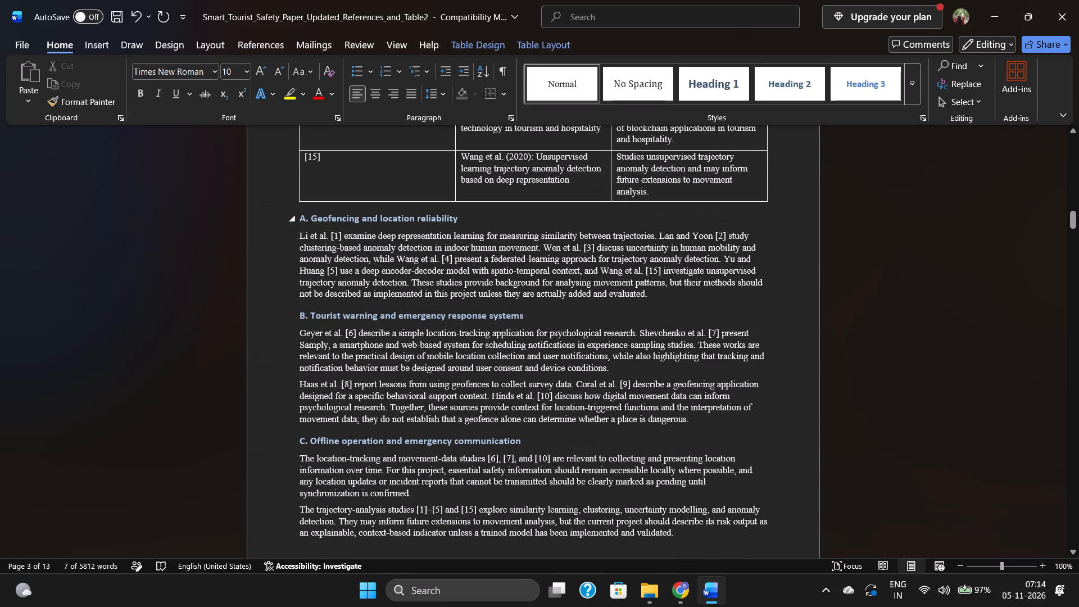
pyautogui.click(465, 218)
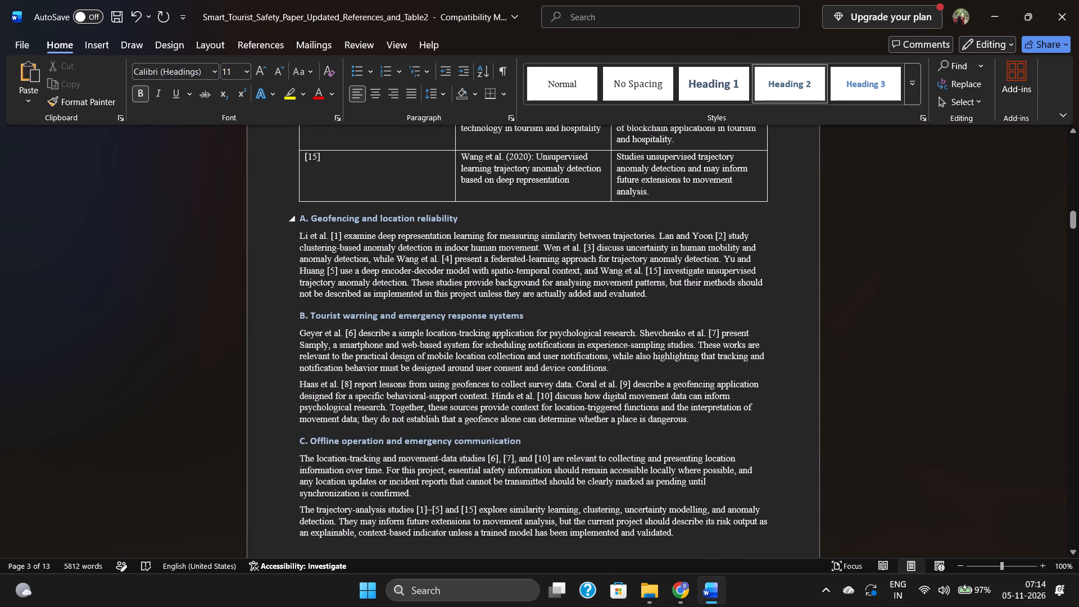
pyautogui.moveTo(459, 220); pyautogui.dragTo(300, 223)
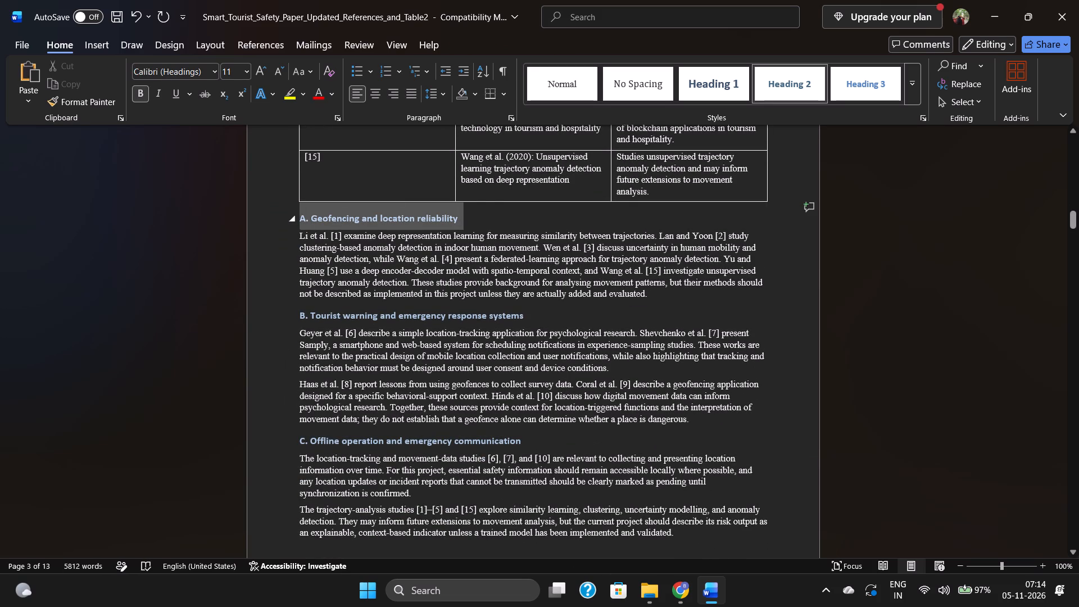
pyautogui.moveTo(300, 223); pyautogui.dragTo(300, 222)
pyautogui.click(350, 179)
pyautogui.press('t')
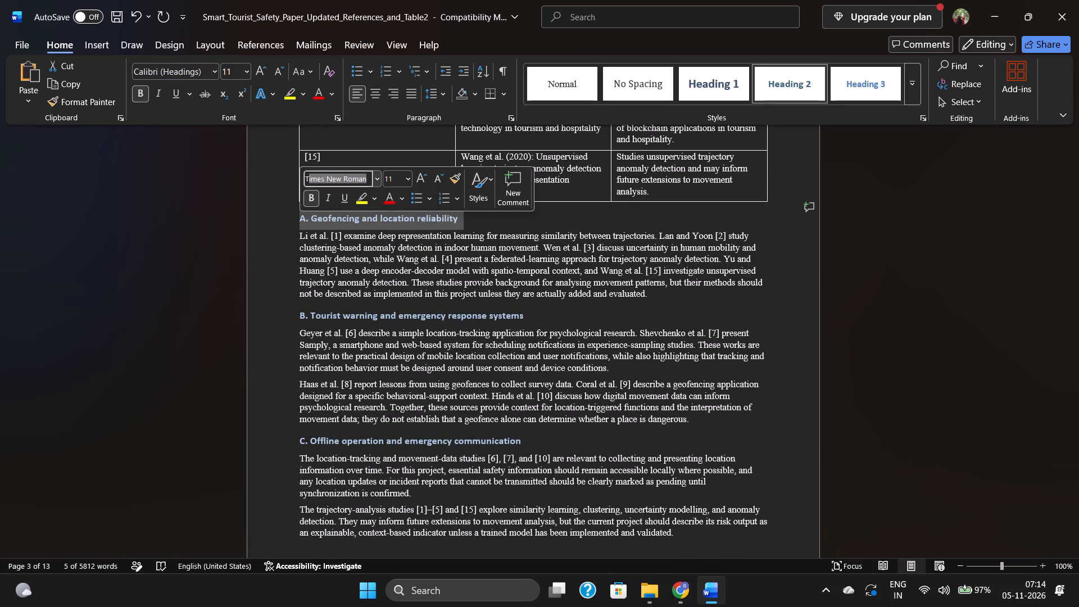
pyautogui.press('Return')
# Set the font of the "B. Tourist warning and emergency response systems" subheading to Times New Roman.
pyautogui.click(528, 314)
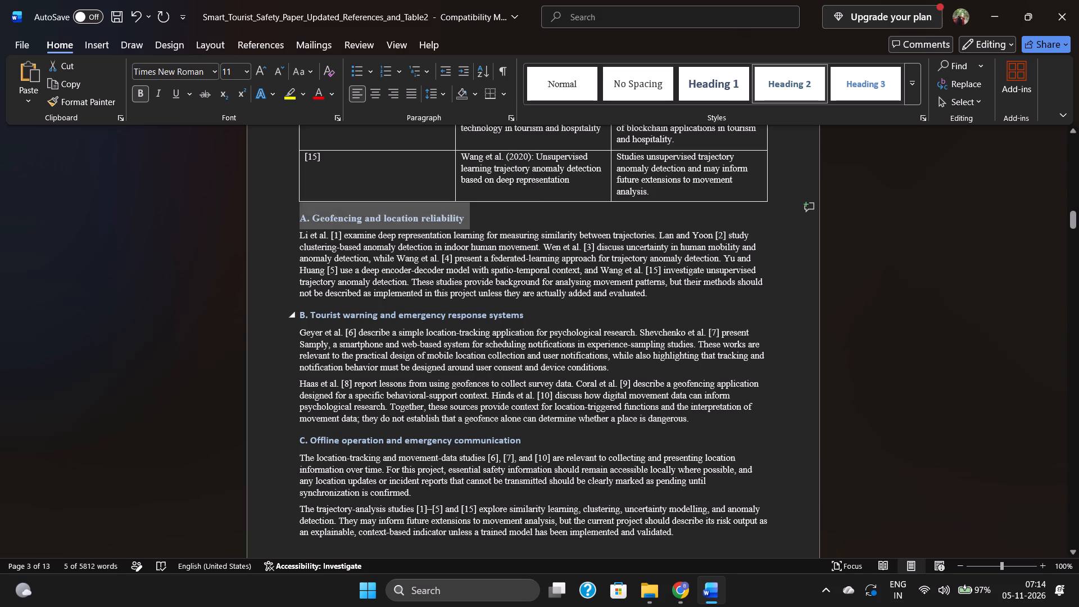
pyautogui.moveTo(528, 314); pyautogui.dragTo(301, 309)
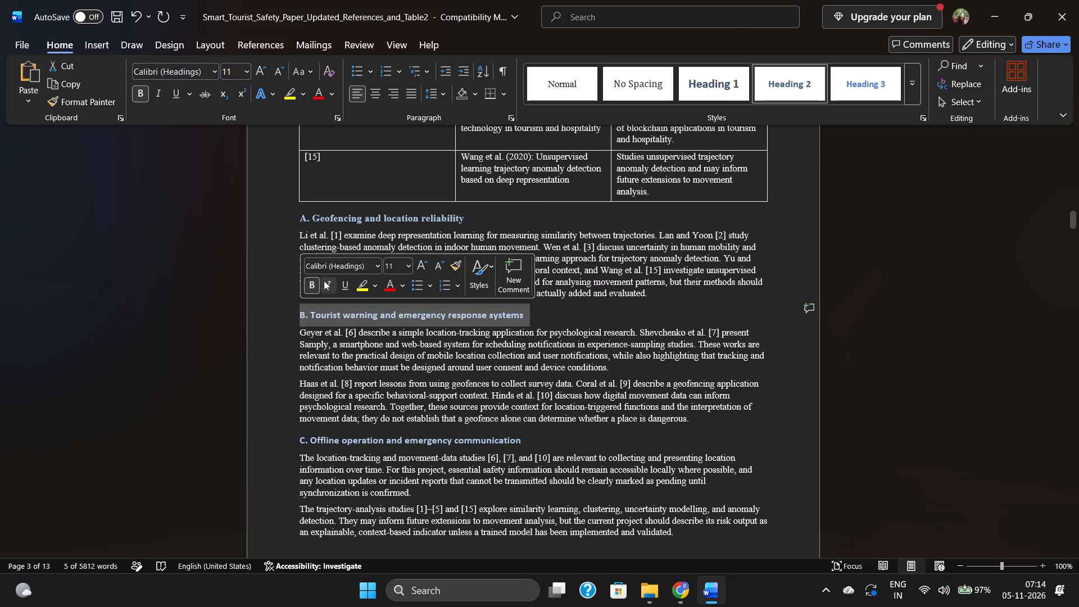
pyautogui.click(341, 267)
pyautogui.press('t')
pyautogui.press('Return')
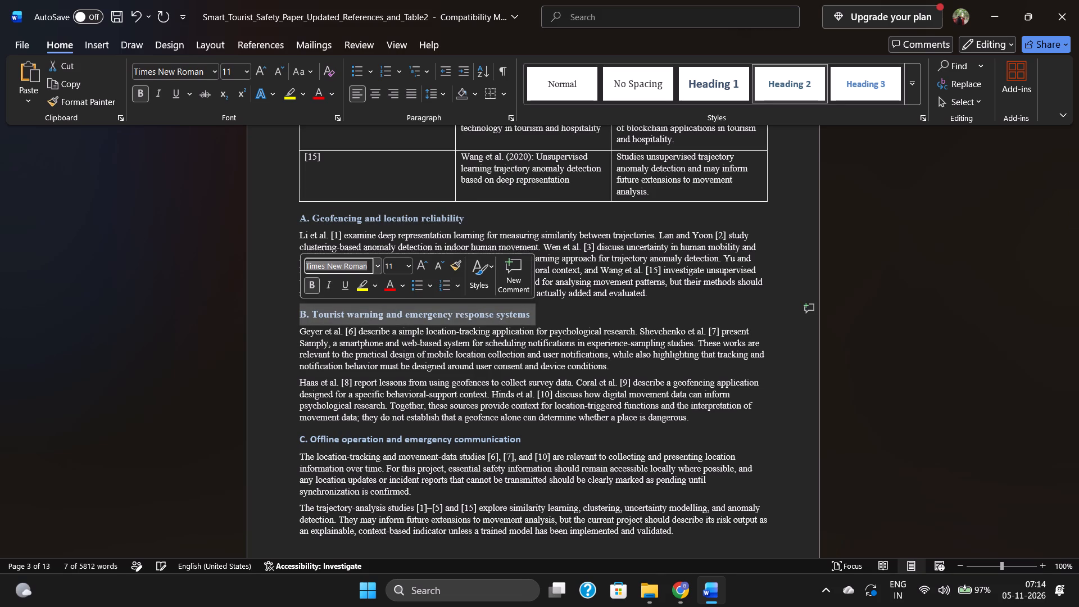
# Set the font of the "C. Offline operation and emergency communication" subheading to Times New Roman.
pyautogui.click(531, 440)
pyautogui.moveTo(531, 440); pyautogui.dragTo(305, 434)
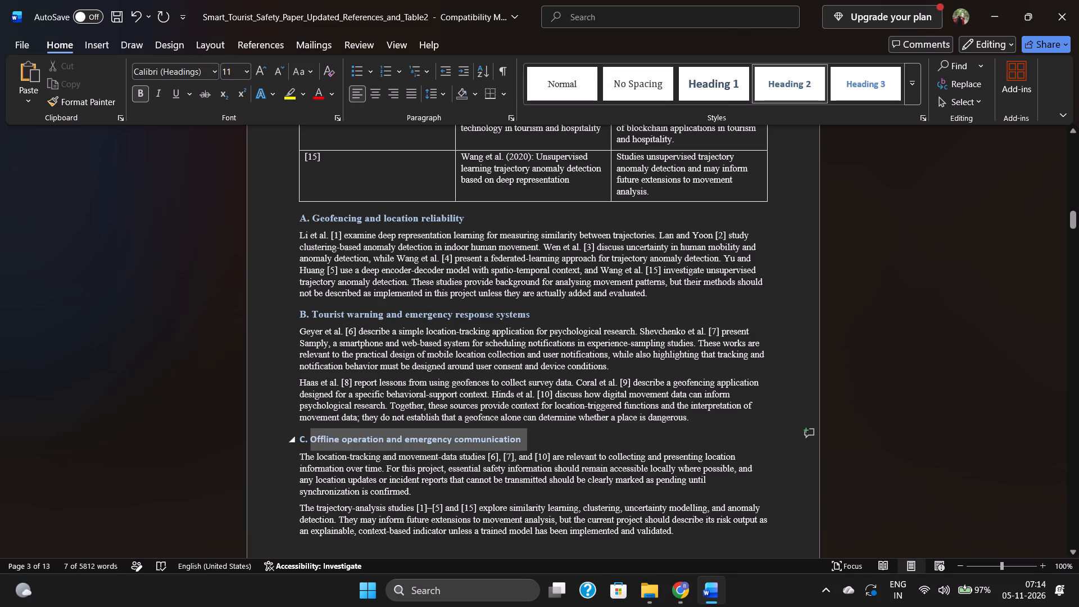
pyautogui.moveTo(305, 434); pyautogui.dragTo(301, 433)
pyautogui.click(328, 392)
pyautogui.press('t')
pyautogui.press('Return')
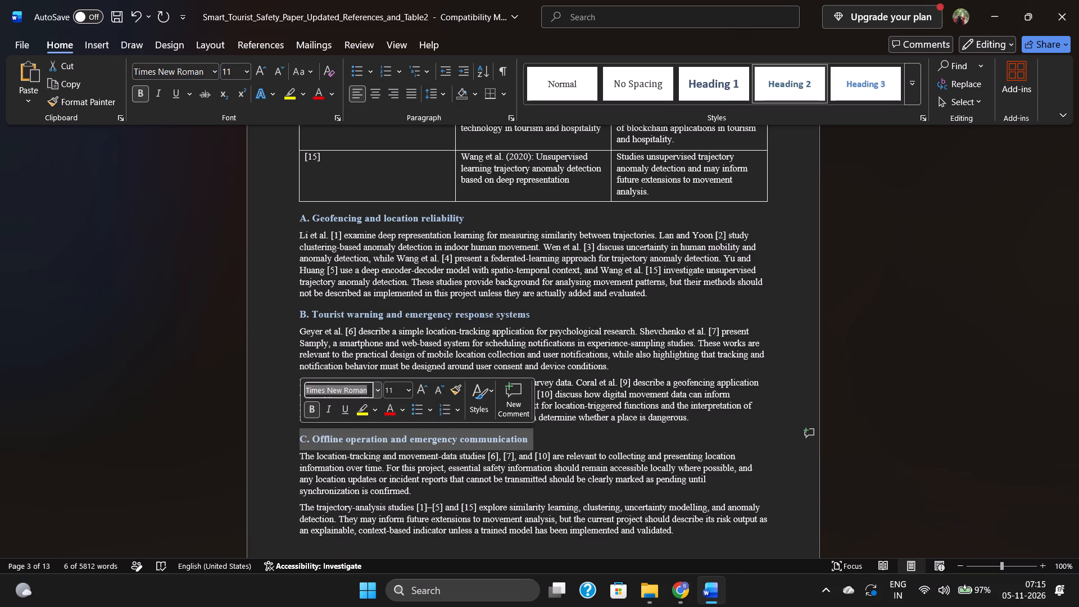
pyautogui.click(679, 498)
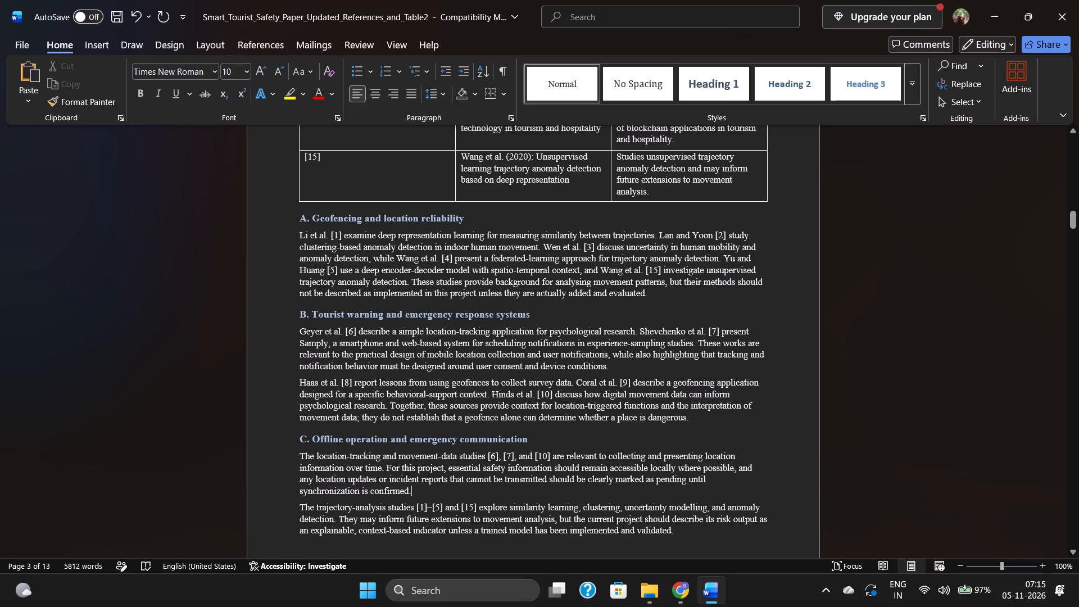
# Set the font of the "D. Digital identity, trust, and privacy" subheading to Times New Roman.
pyautogui.scroll(-6, 498, 384)
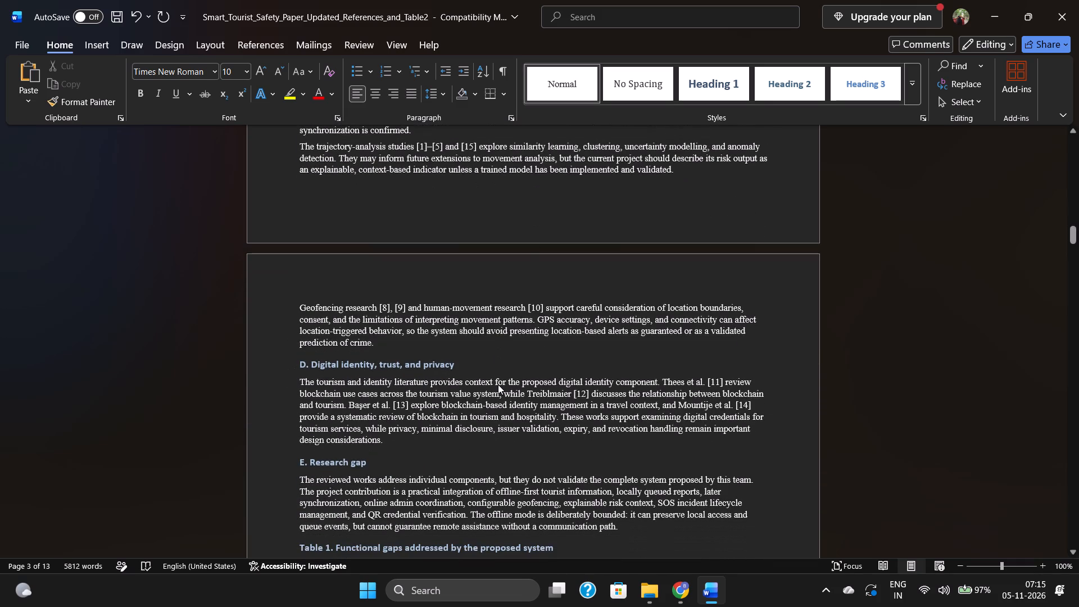
pyautogui.scroll(-1, 498, 384)
pyautogui.moveTo(463, 361); pyautogui.dragTo(298, 361)
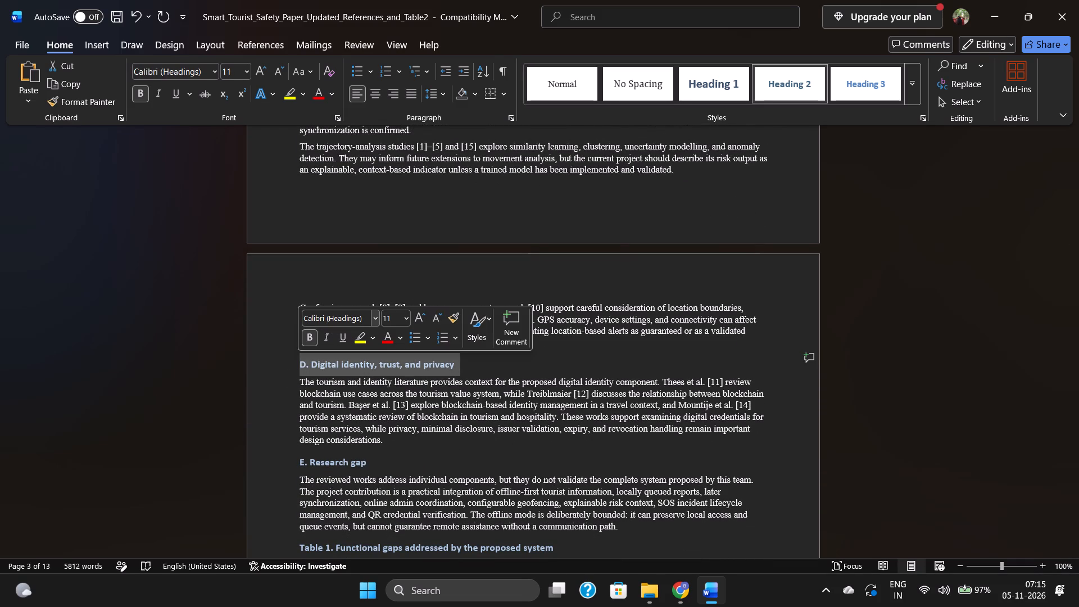
pyautogui.click(339, 319)
pyautogui.press('t')
pyautogui.press('Return')
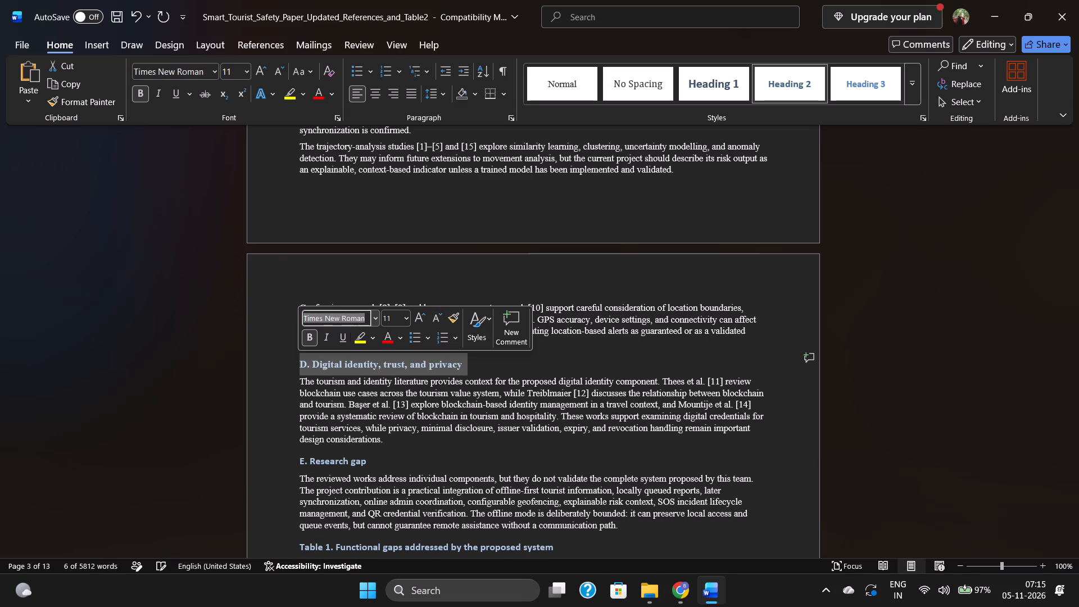
pyautogui.click(440, 441)
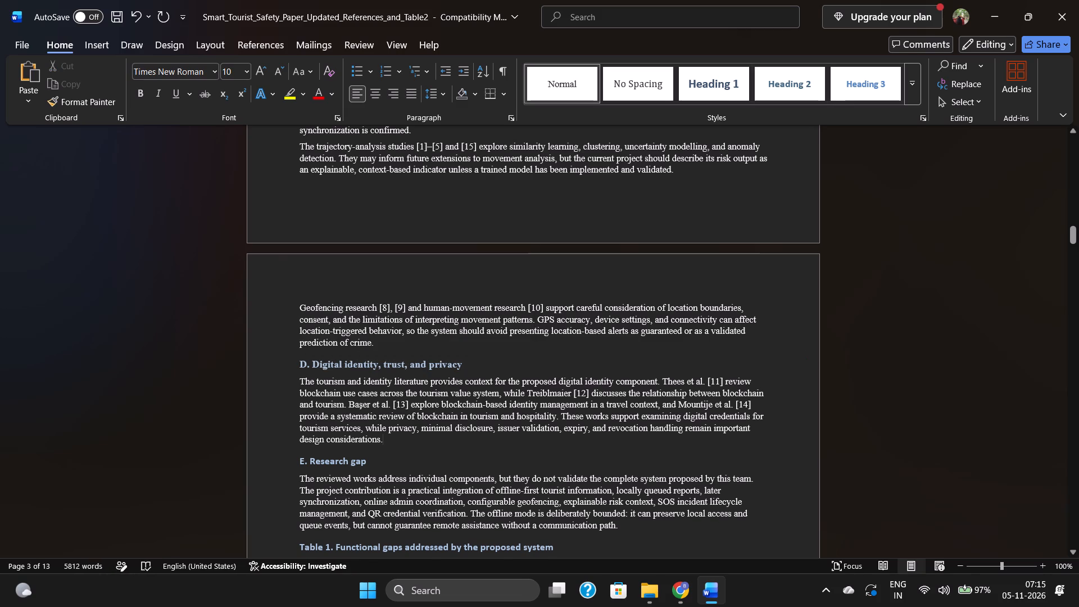
# Set the font of the "E. Research gap" subheading to Times New Roman.
pyautogui.scroll(-3, 440, 441)
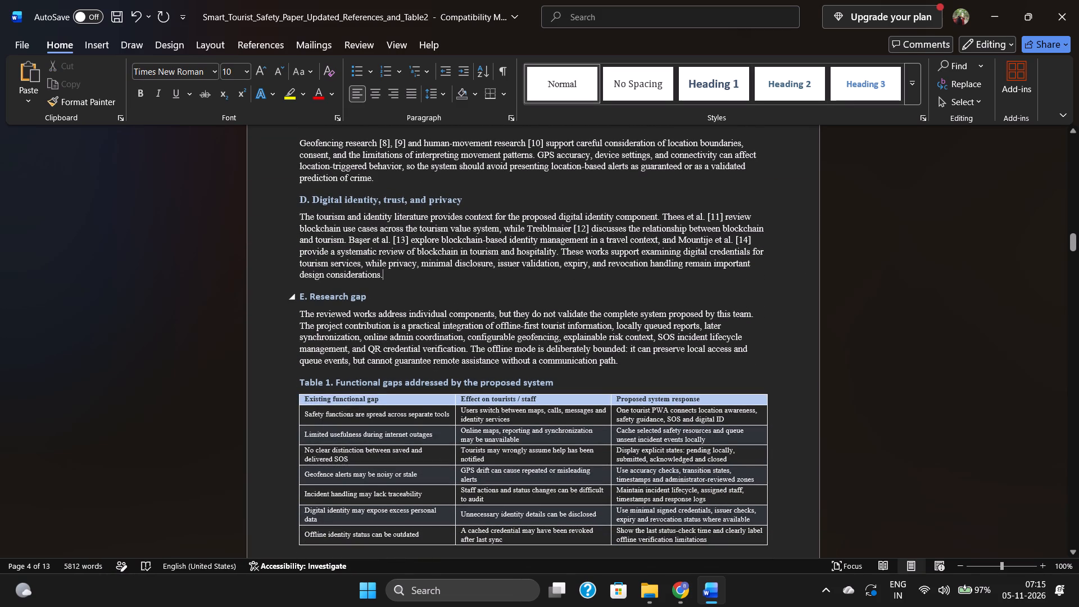
pyautogui.click(375, 297)
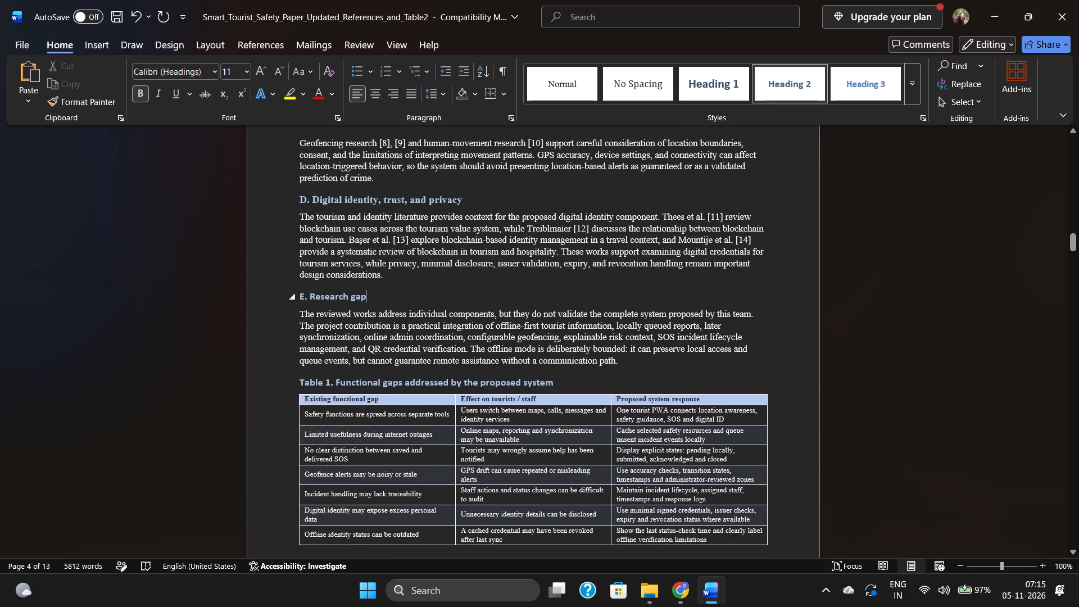
pyautogui.moveTo(361, 296); pyautogui.dragTo(293, 291)
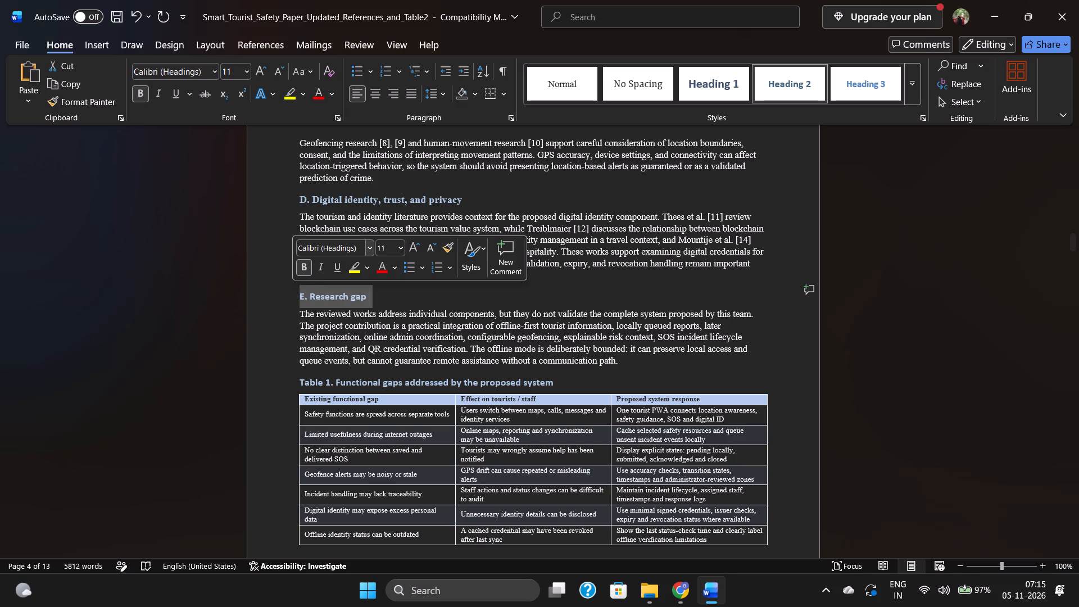
pyautogui.click(330, 245)
pyautogui.press('t')
pyautogui.press('Return')
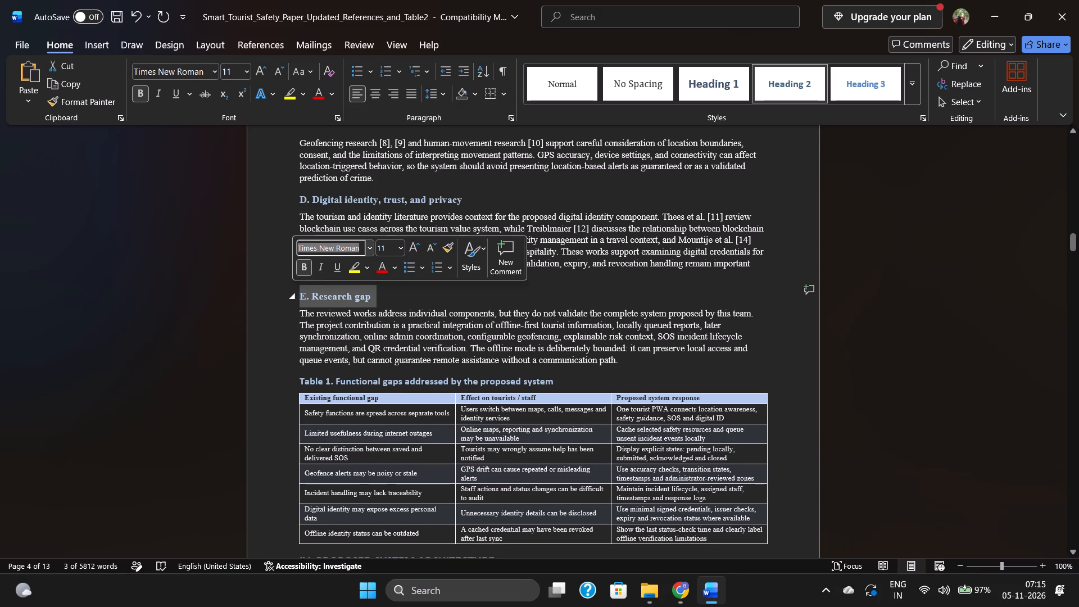
pyautogui.click(549, 349)
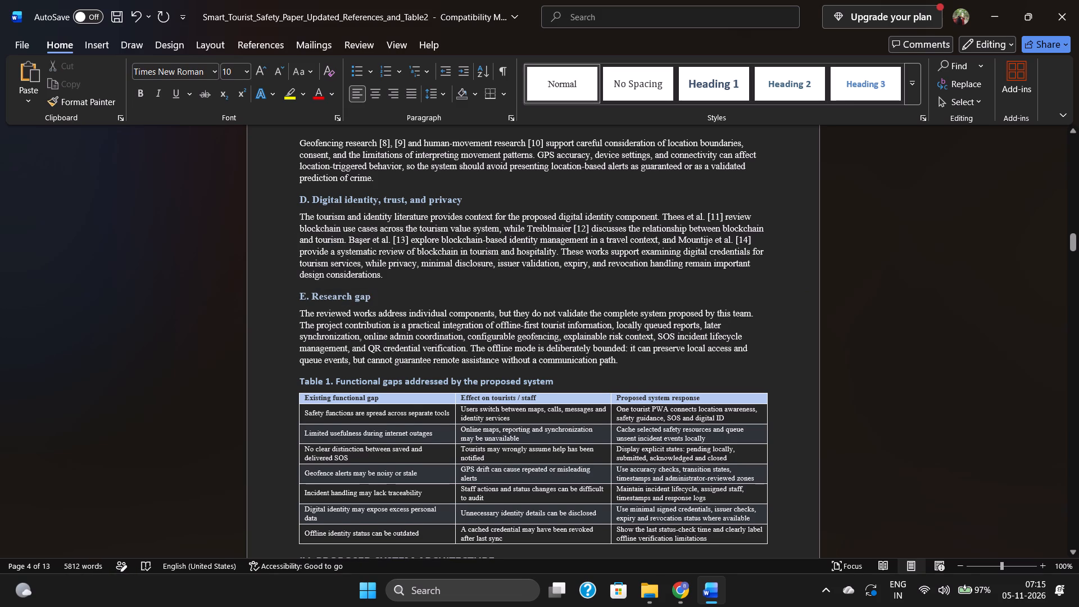
# Copy the whole paragraph under the "E. Research gap" subheading.
pyautogui.moveTo(629, 363); pyautogui.dragTo(305, 318)
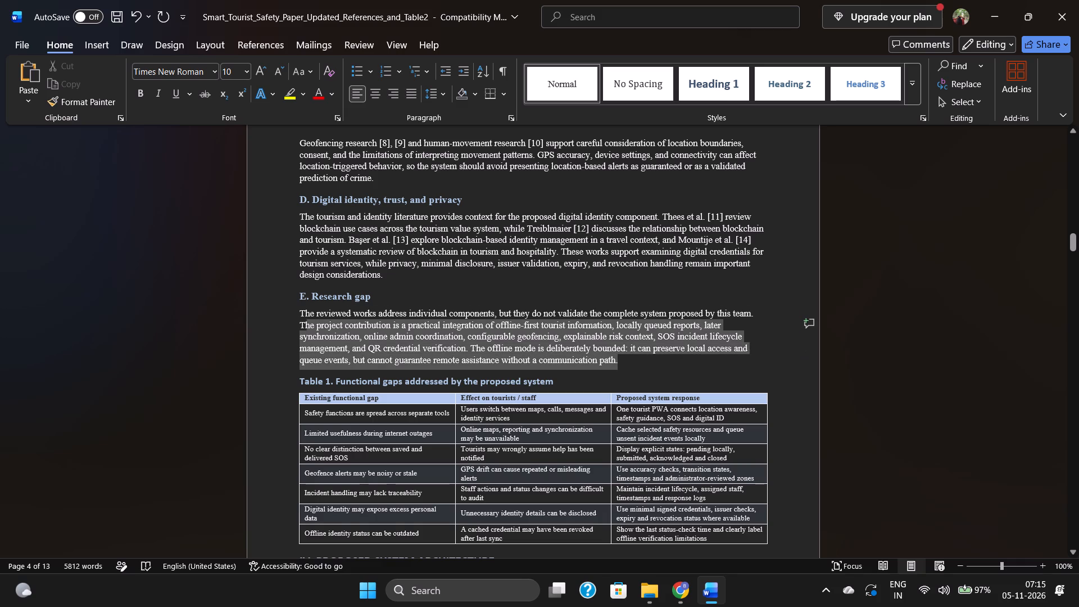
pyautogui.moveTo(305, 318); pyautogui.dragTo(300, 314)
pyautogui.hotkey('ctrl', 'c')
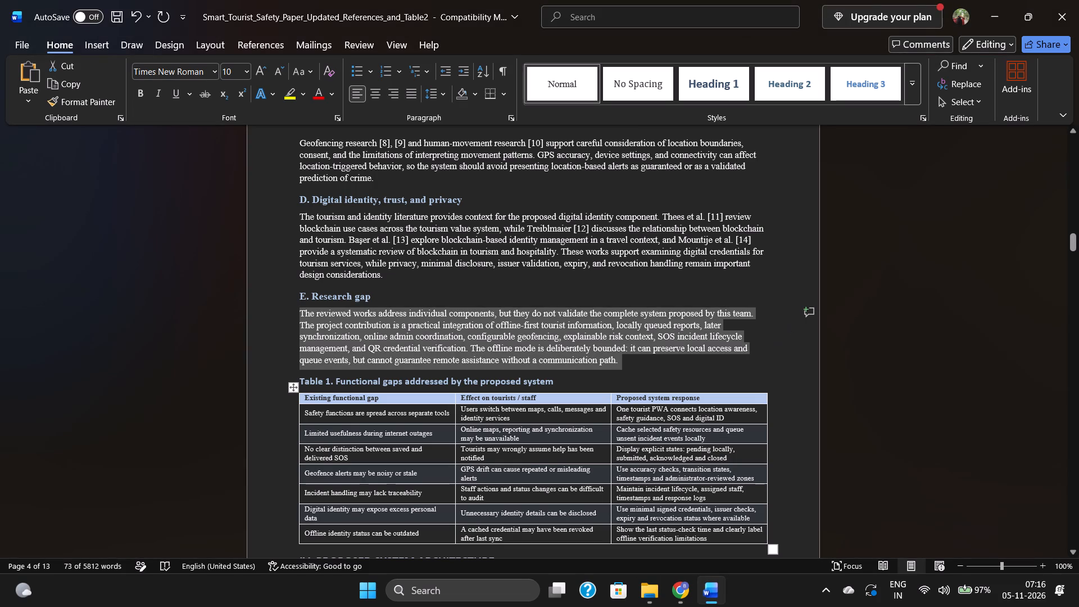
pyautogui.click(847, 252)
pyautogui.scroll(-4, 847, 252)
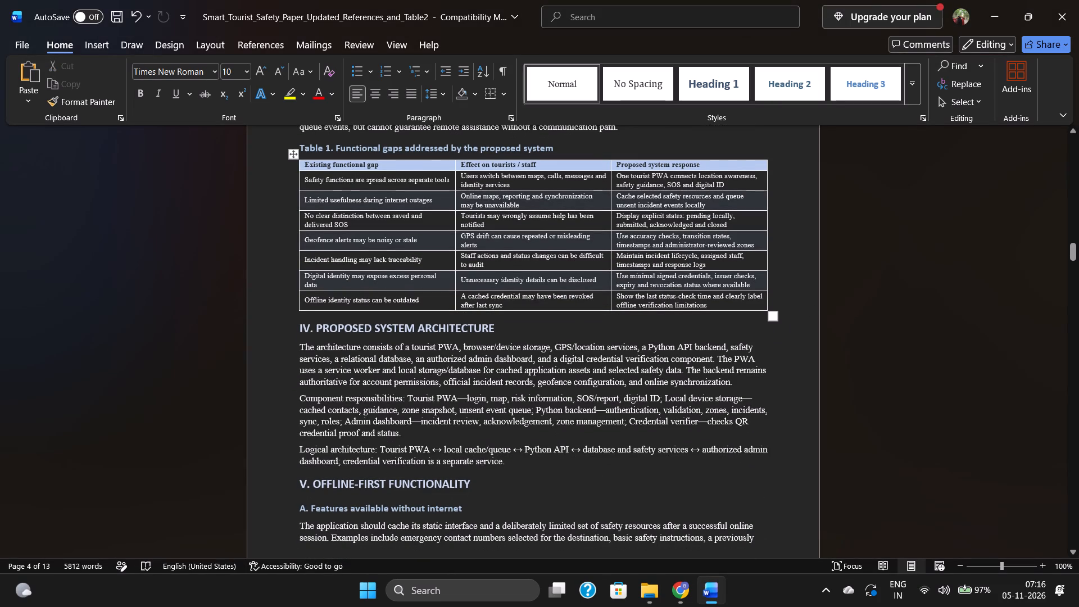
pyautogui.moveTo(558, 146); pyautogui.dragTo(309, 151)
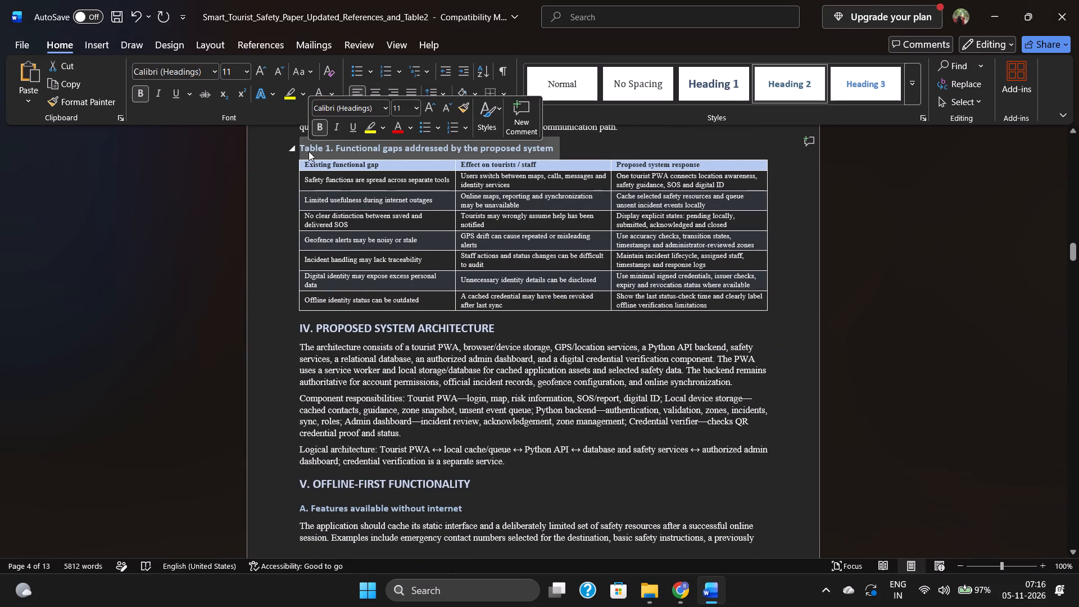
pyautogui.click(350, 111)
pyautogui.press('t')
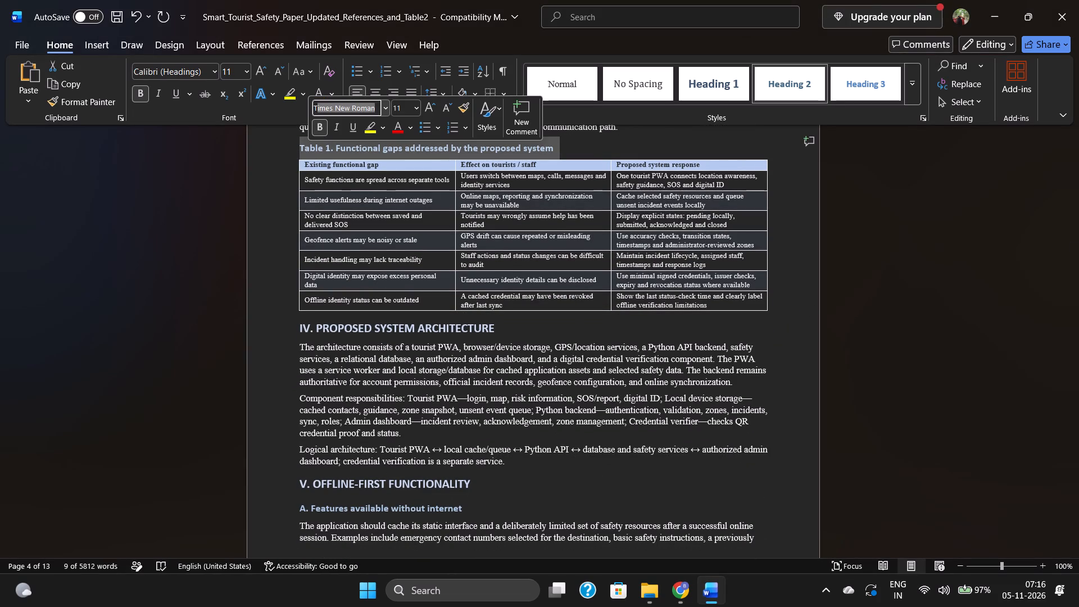
pyautogui.press('Return')
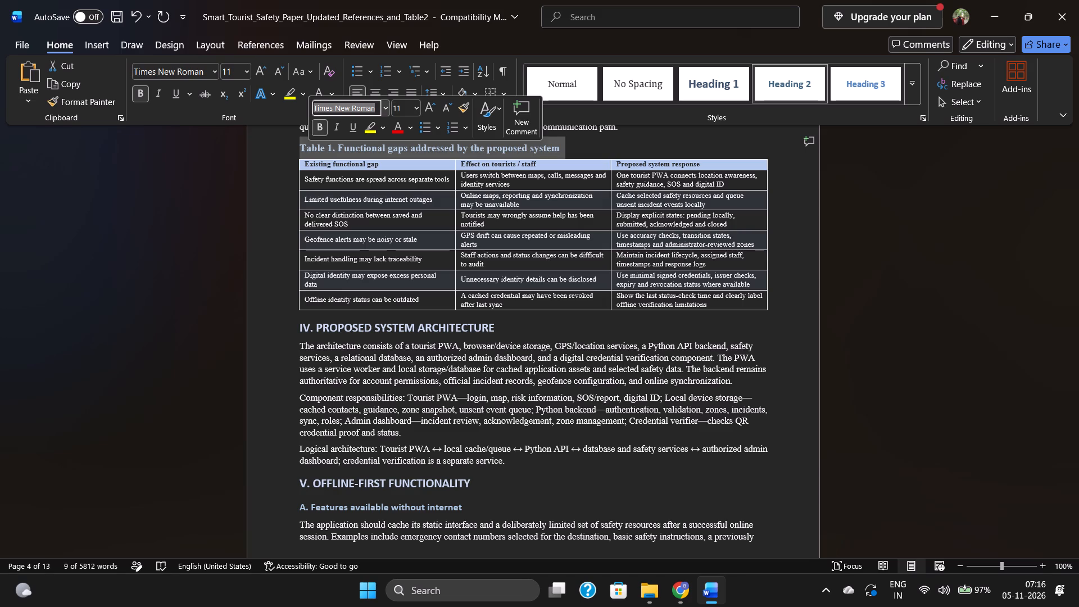
# Set the font of the "IV. PROPOSED SYSTEM ARCHITECTURE" heading to Times New Roman.
pyautogui.click(501, 325)
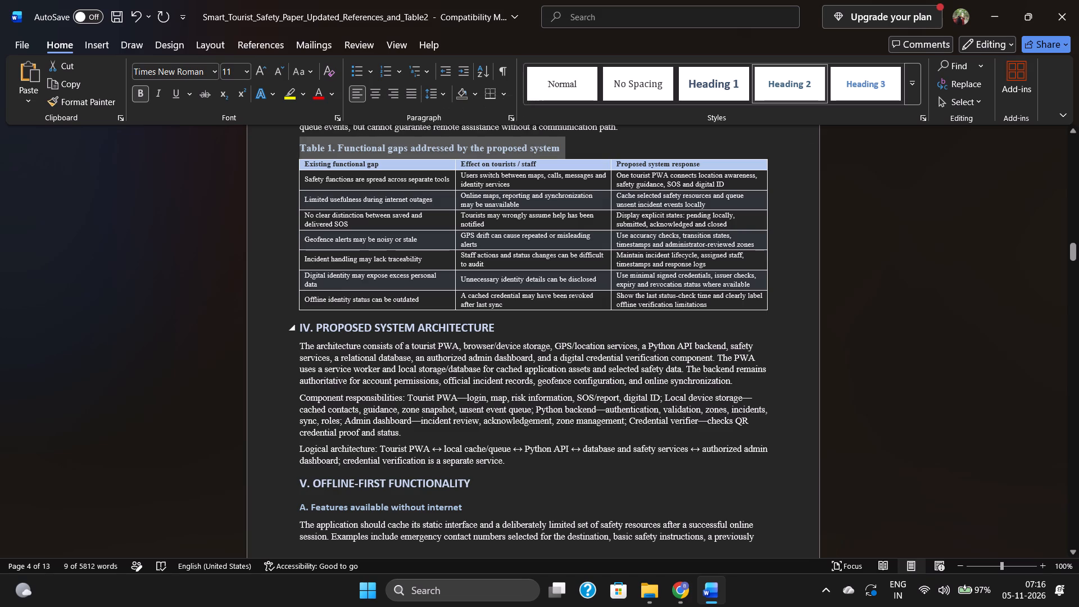
pyautogui.moveTo(501, 325); pyautogui.dragTo(291, 324)
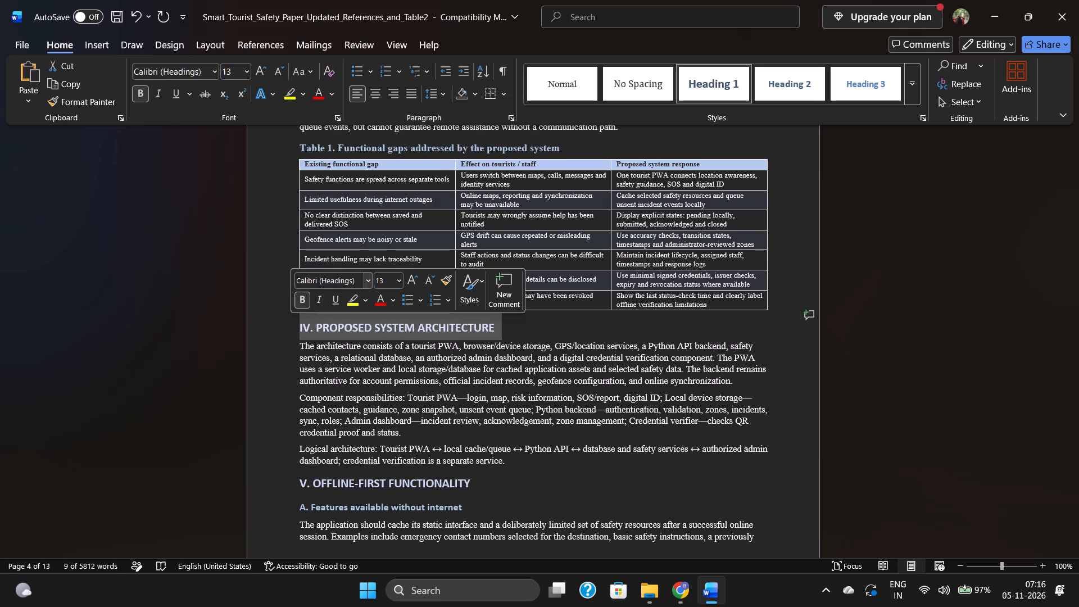
pyautogui.click(344, 278)
pyautogui.press('t')
pyautogui.press('Return')
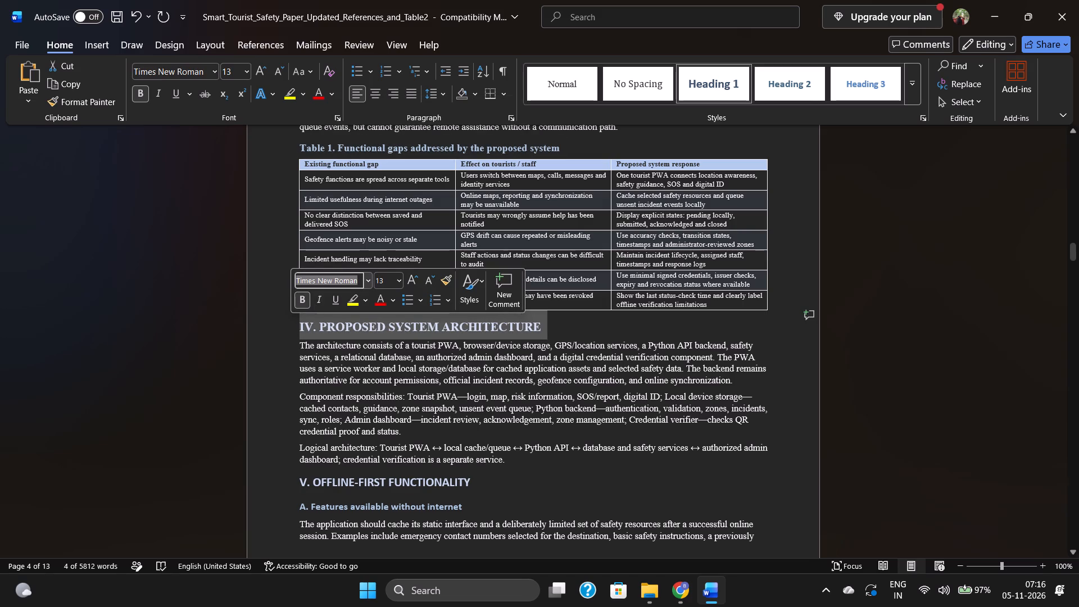
# Set the font of the "V. OFFLINE-FIRST FUNCTIONALITY" heading to Times New Roman.
pyautogui.click(473, 483)
pyautogui.moveTo(473, 483); pyautogui.dragTo(306, 479)
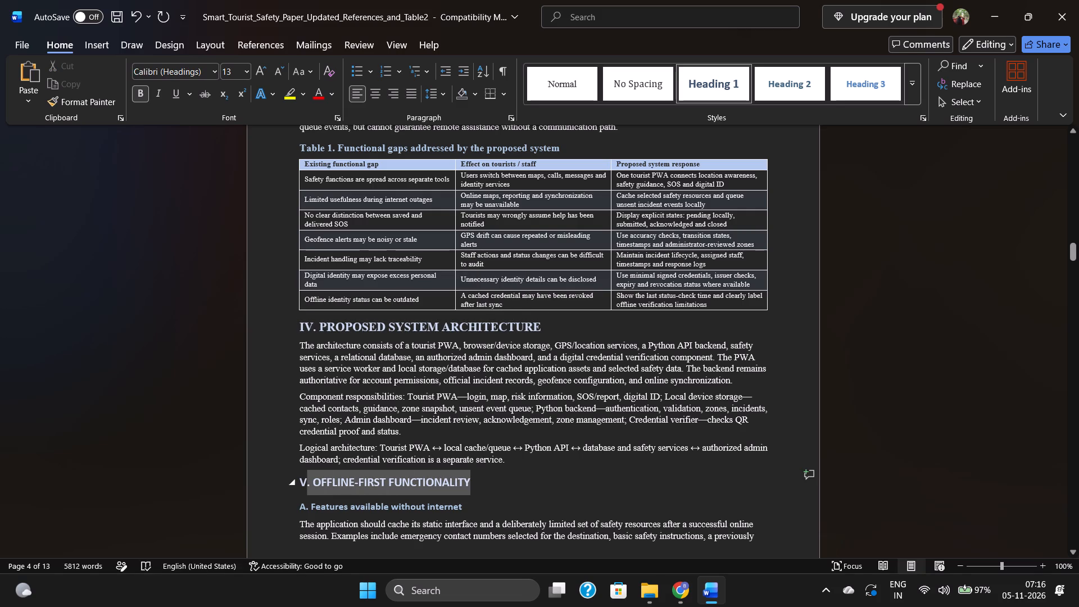
pyautogui.moveTo(306, 479); pyautogui.dragTo(305, 479)
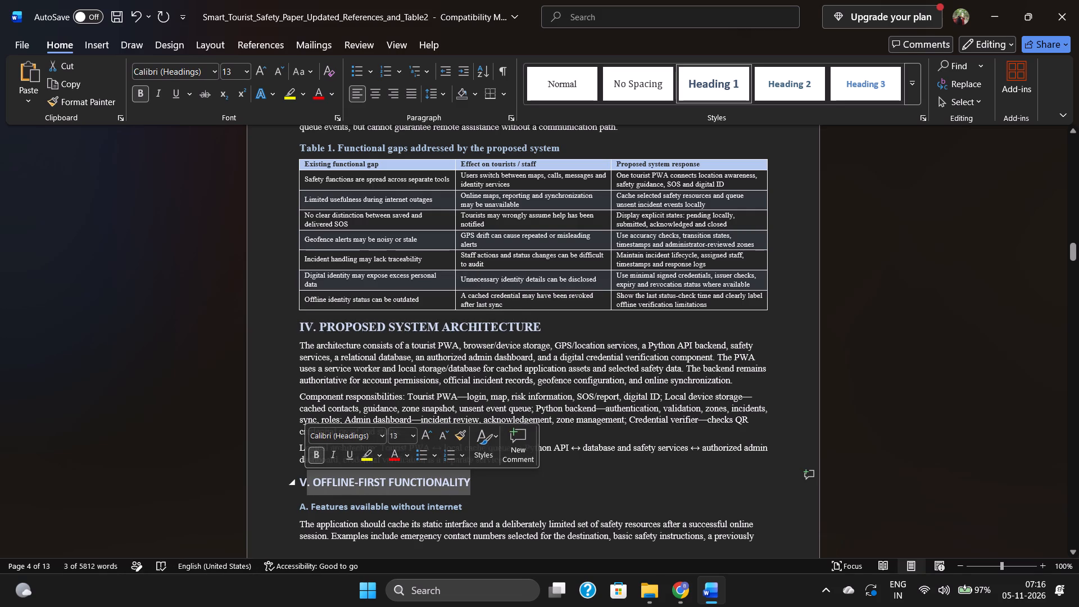
pyautogui.moveTo(480, 484); pyautogui.dragTo(297, 475)
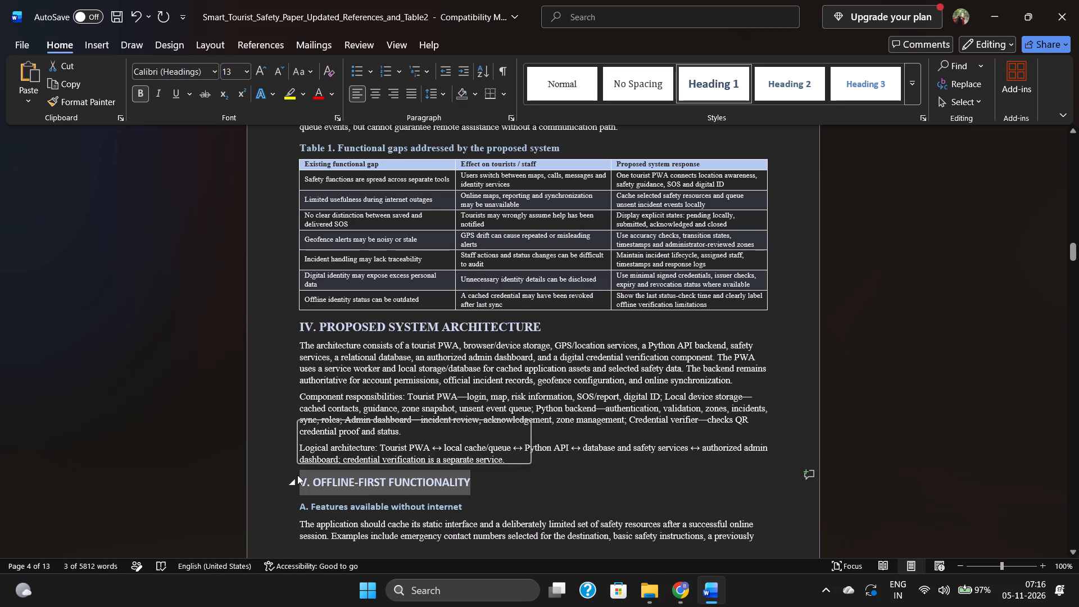
pyautogui.click(329, 433)
pyautogui.press('t')
pyautogui.press('Return')
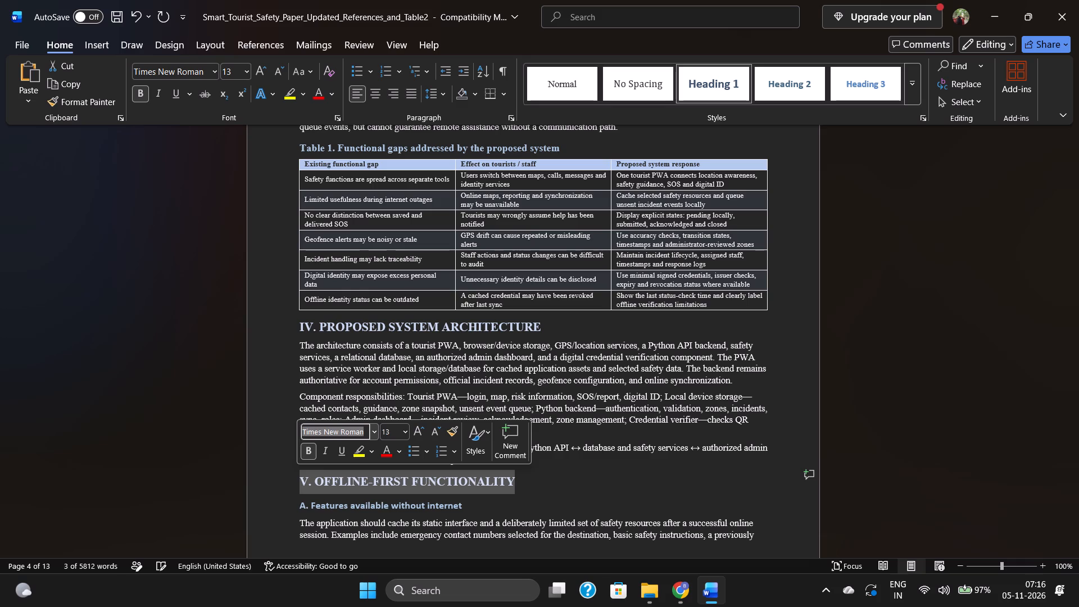
pyautogui.click(564, 479)
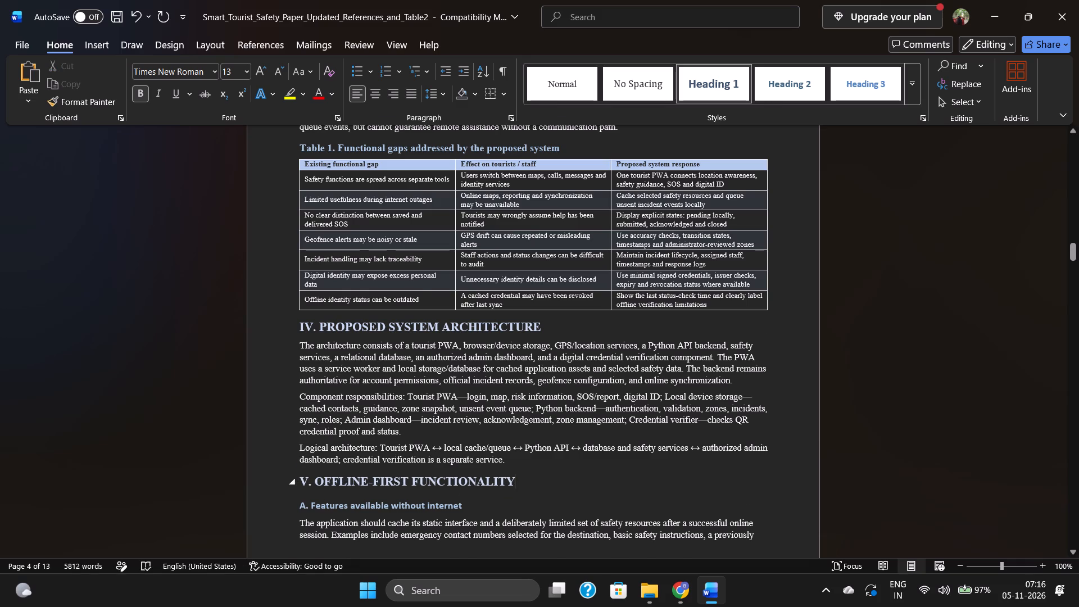
# Set the font of the "A. Features available without internet" subheading to Times New Roman.
pyautogui.scroll(-2, 564, 479)
pyautogui.moveTo(474, 340); pyautogui.dragTo(297, 338)
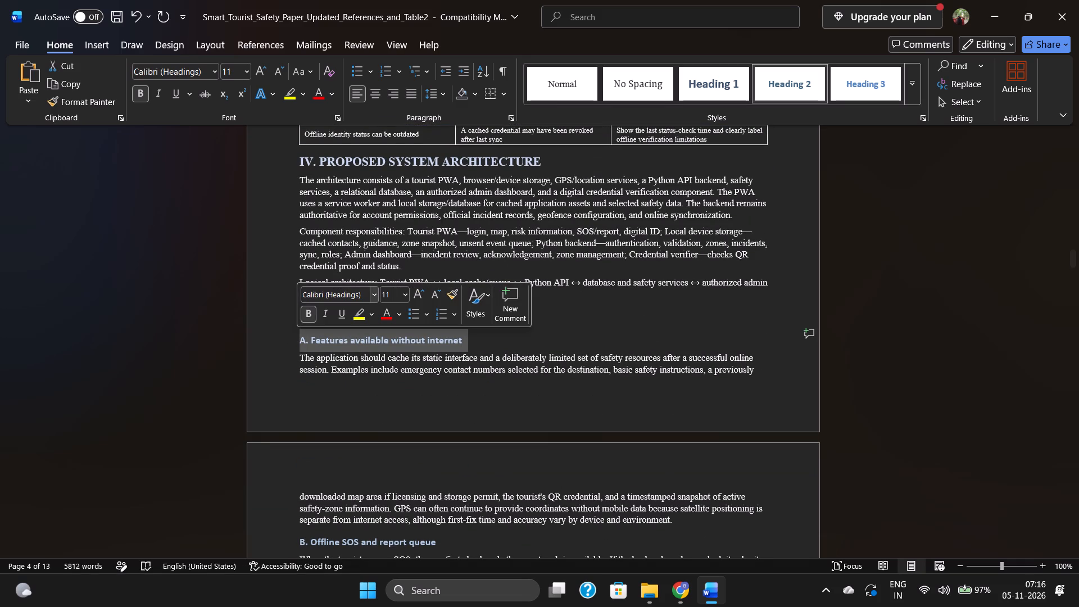
pyautogui.click(333, 297)
pyautogui.press('t')
pyautogui.press('Return')
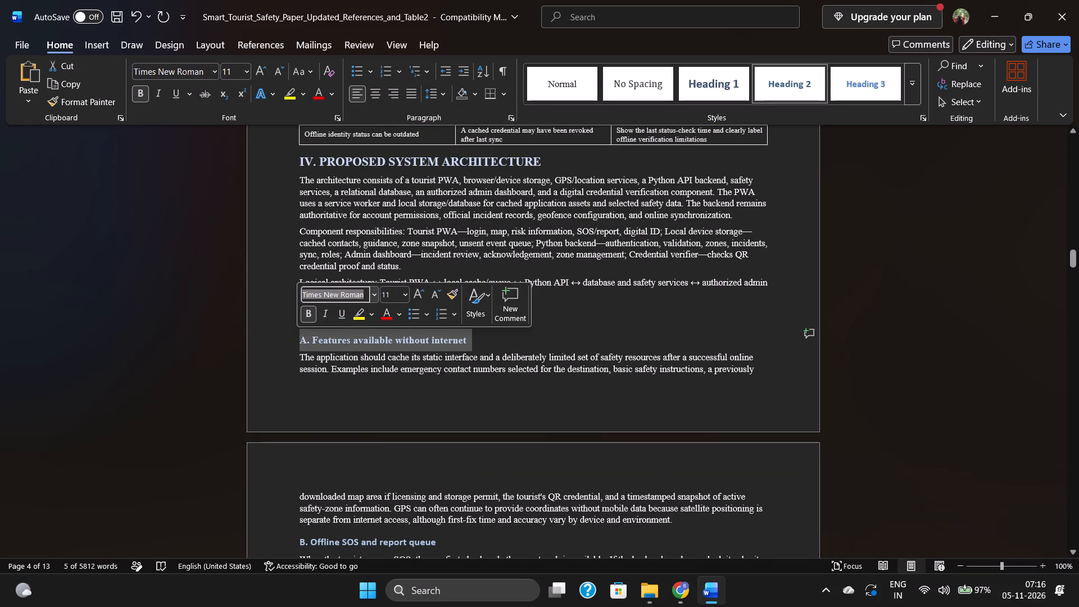
pyautogui.click(380, 366)
# Set the font of the "B. Offline SOS and report queue" subheading to Times New Roman.
pyautogui.scroll(-2, 380, 366)
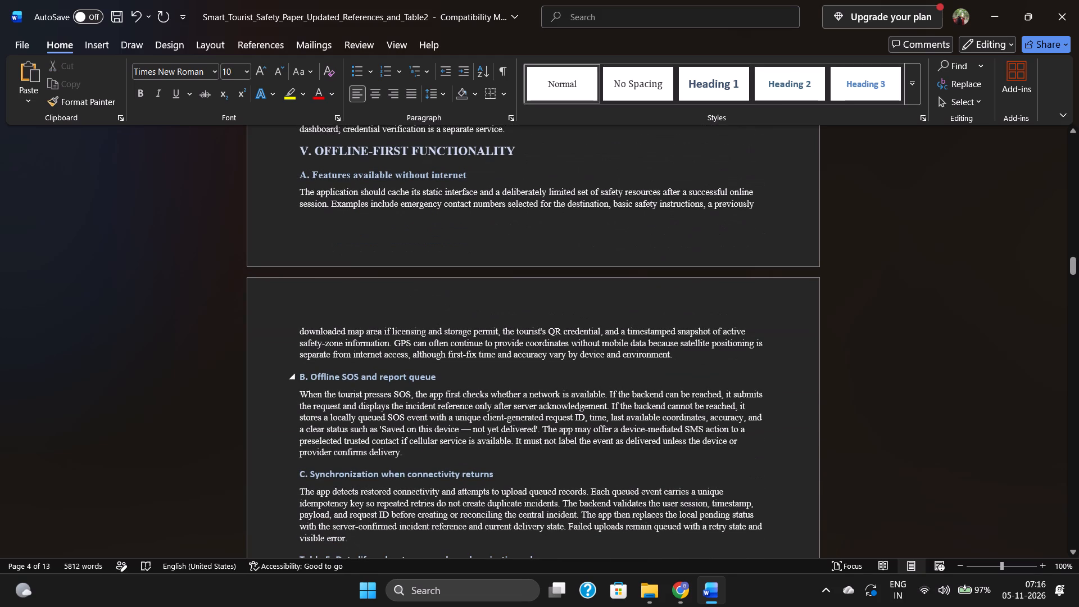
pyautogui.moveTo(443, 375); pyautogui.dragTo(294, 379)
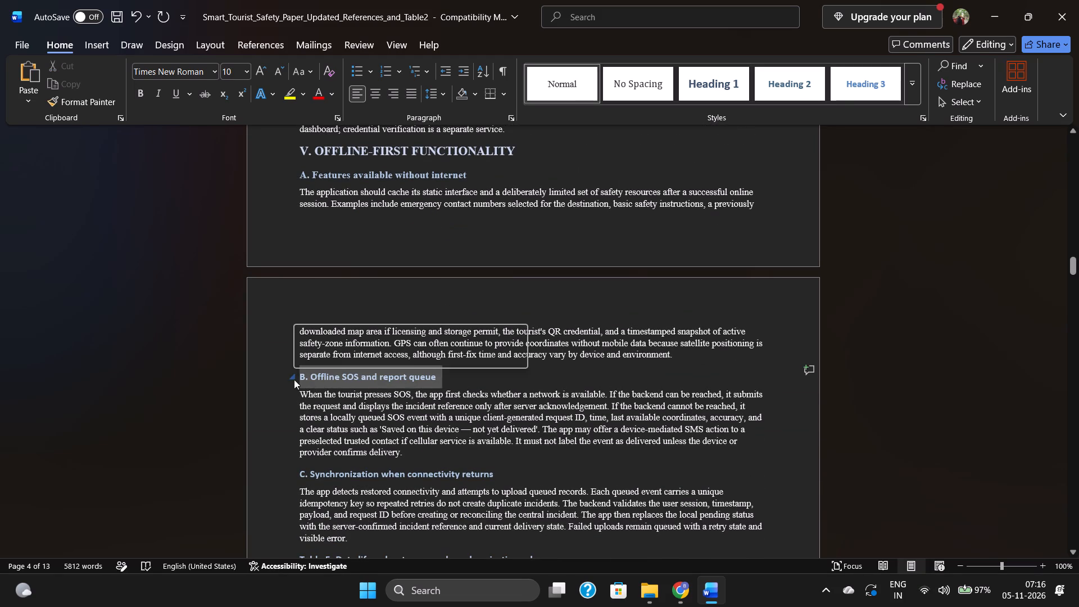
pyautogui.click(326, 334)
pyautogui.press('t')
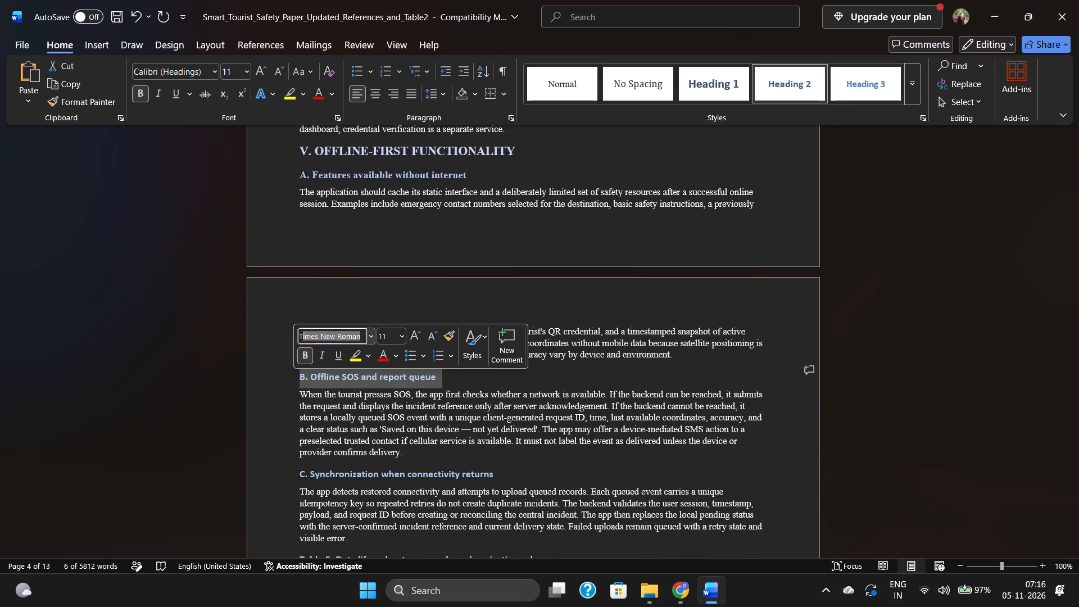
pyautogui.press('Return')
# Set the font of the "C. Synchronization when connectivity returns" subheading to Times New Roman.
pyautogui.click(498, 476)
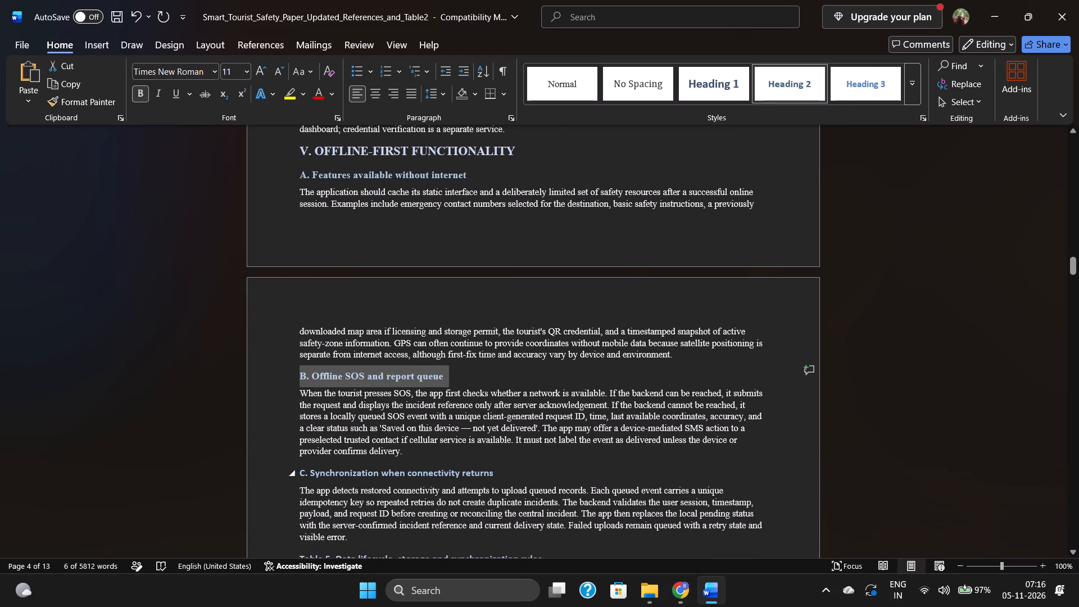
pyautogui.moveTo(498, 476); pyautogui.dragTo(298, 468)
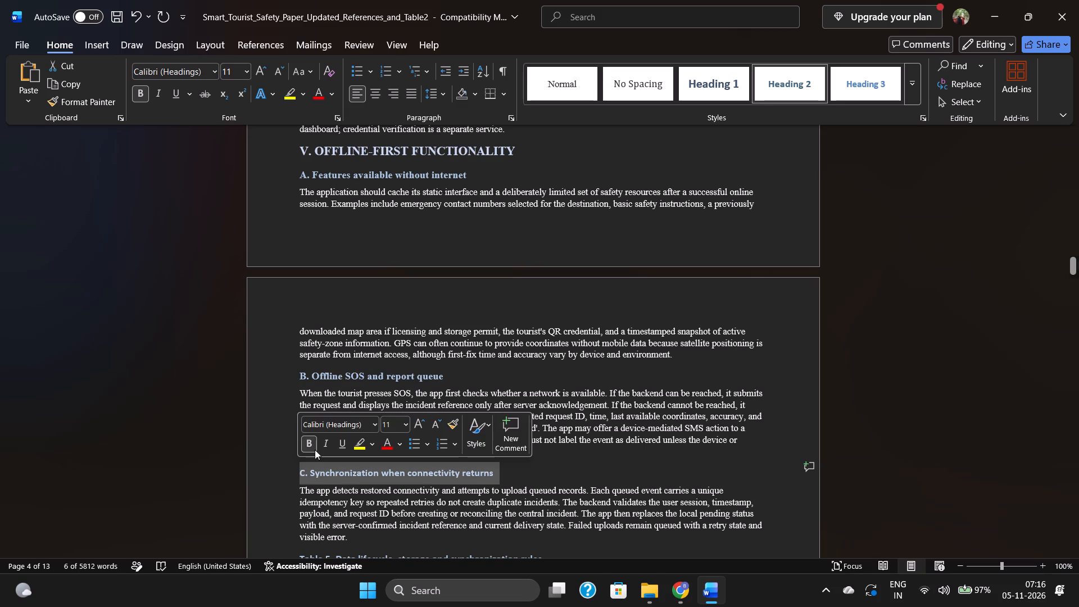
pyautogui.click(334, 420)
pyautogui.press('t')
pyautogui.press('Return')
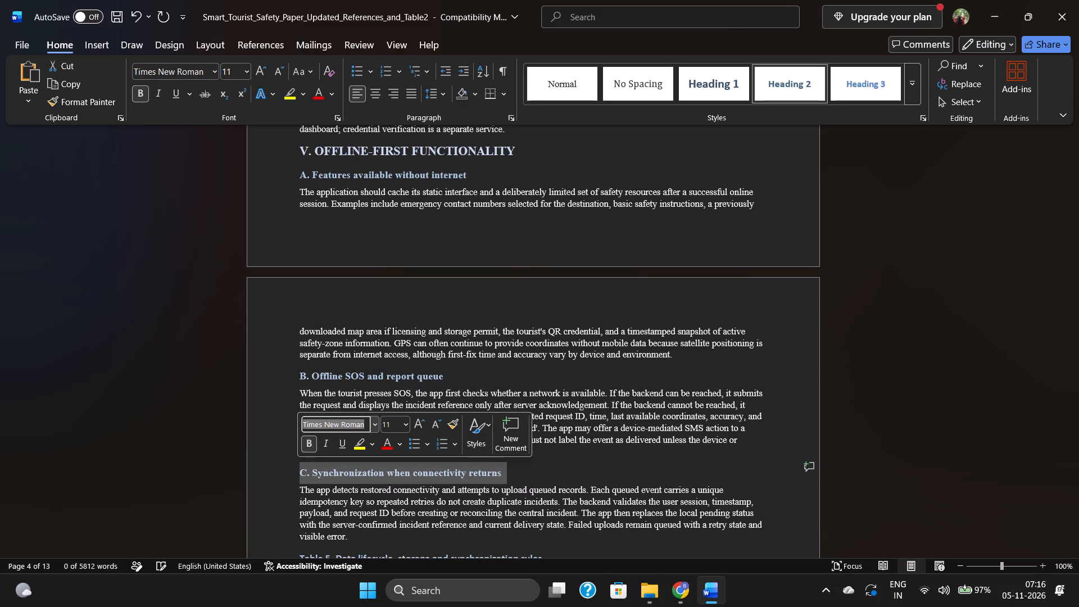
pyautogui.click(607, 363)
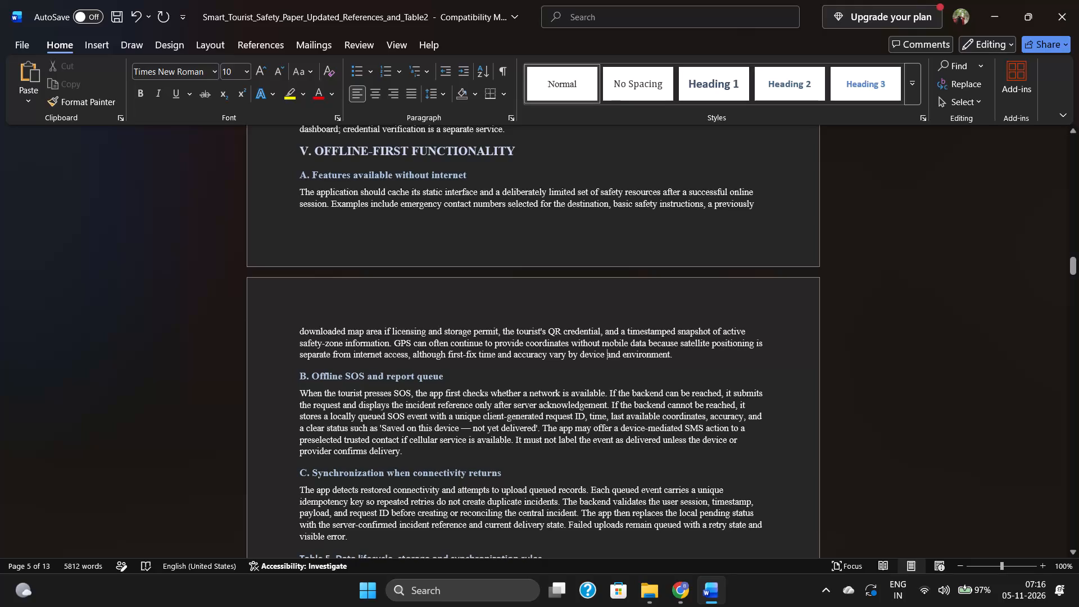
# Set the font of the "Table 5. Data lifecycle, storage and synchronization rules" title to Times New Roman.
pyautogui.scroll(1, 607, 363)
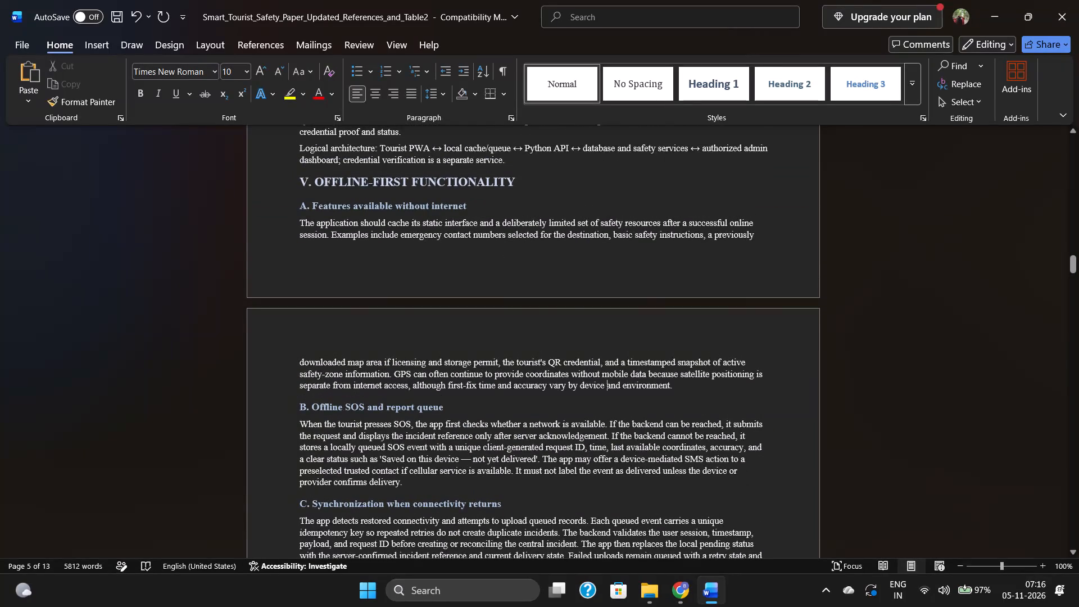
pyautogui.scroll(-4, 607, 363)
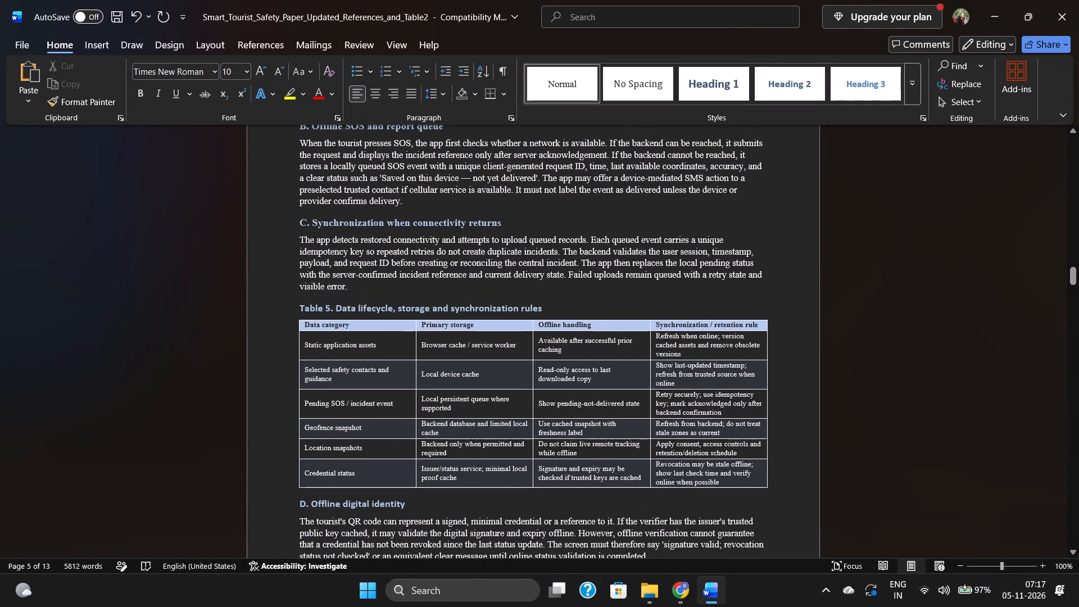
pyautogui.scroll(-1, 607, 355)
pyautogui.moveTo(547, 239); pyautogui.dragTo(307, 238)
pyautogui.click(353, 193)
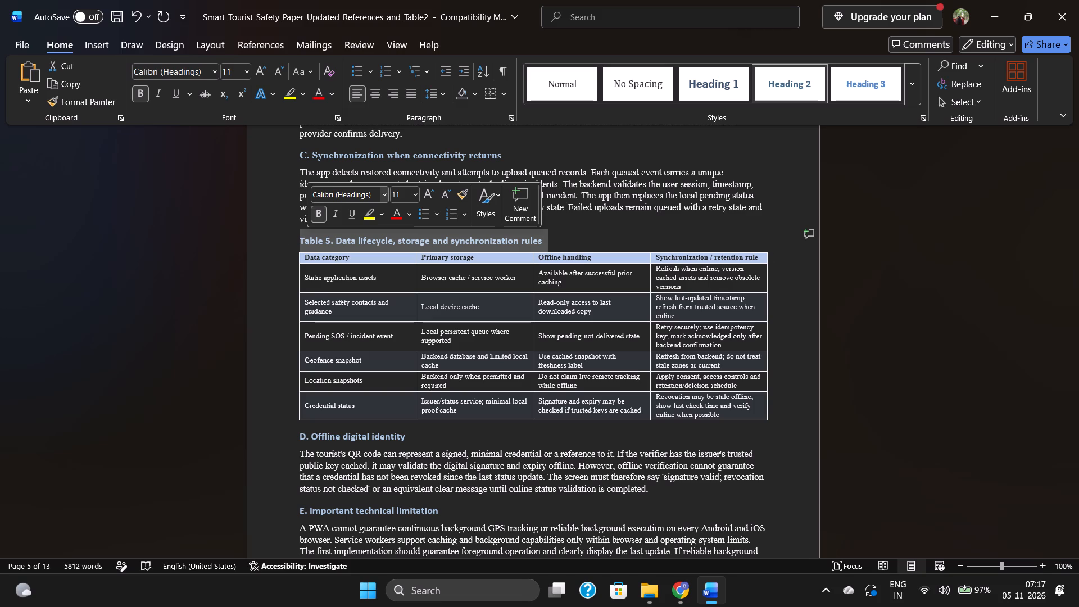
pyautogui.press('t')
pyautogui.press('Return')
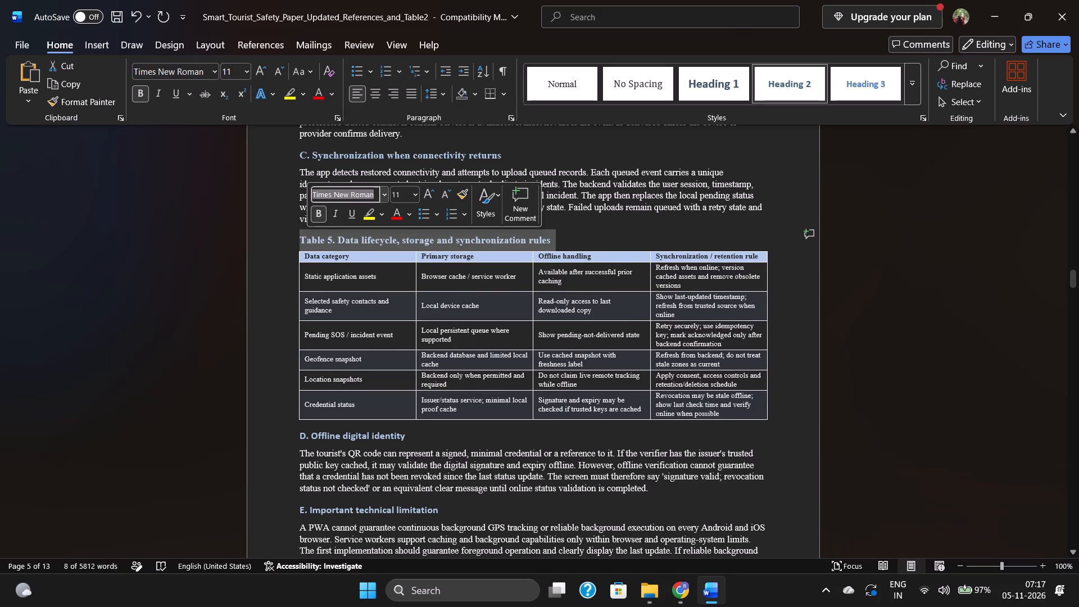
pyautogui.click(823, 223)
# Set the font of the "D. Offline digital identity" subheading to Times New Roman.
pyautogui.scroll(-1, 823, 223)
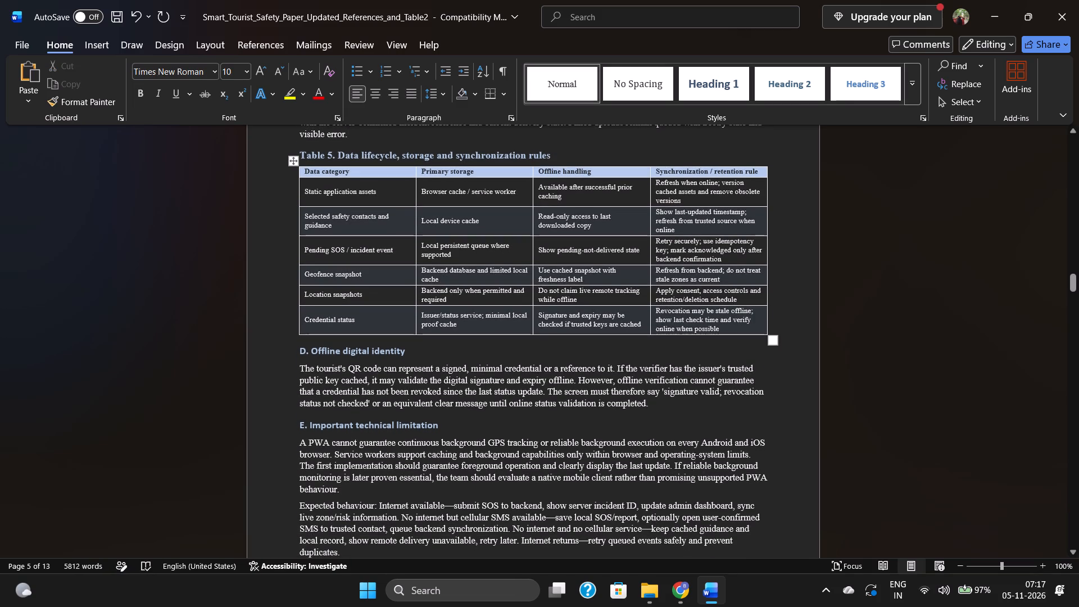
pyautogui.moveTo(410, 350); pyautogui.dragTo(301, 350)
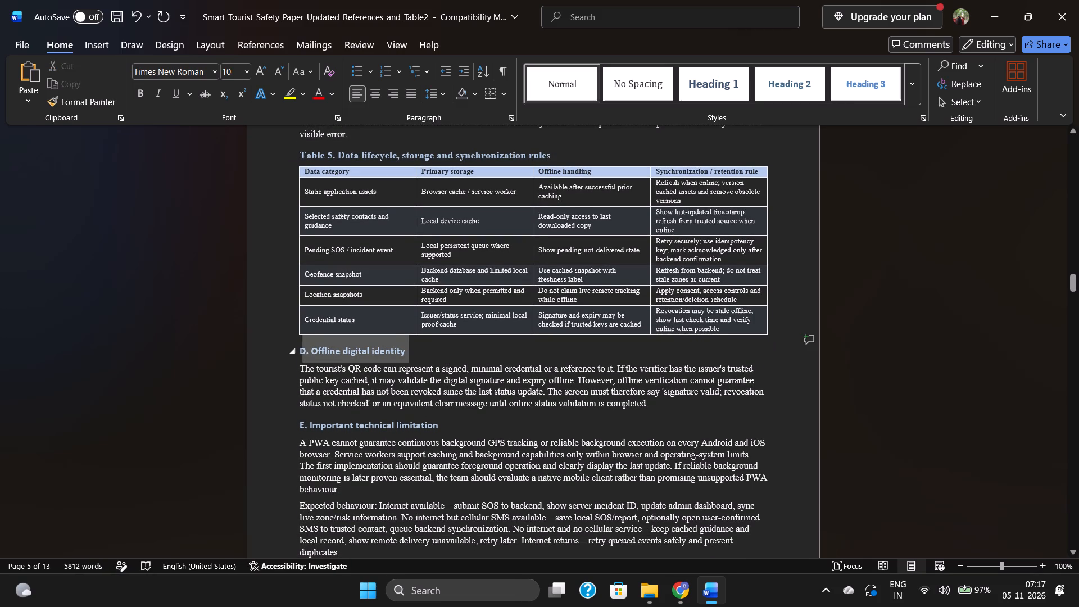
pyautogui.moveTo(301, 350); pyautogui.dragTo(300, 350)
pyautogui.click(342, 307)
pyautogui.press('t')
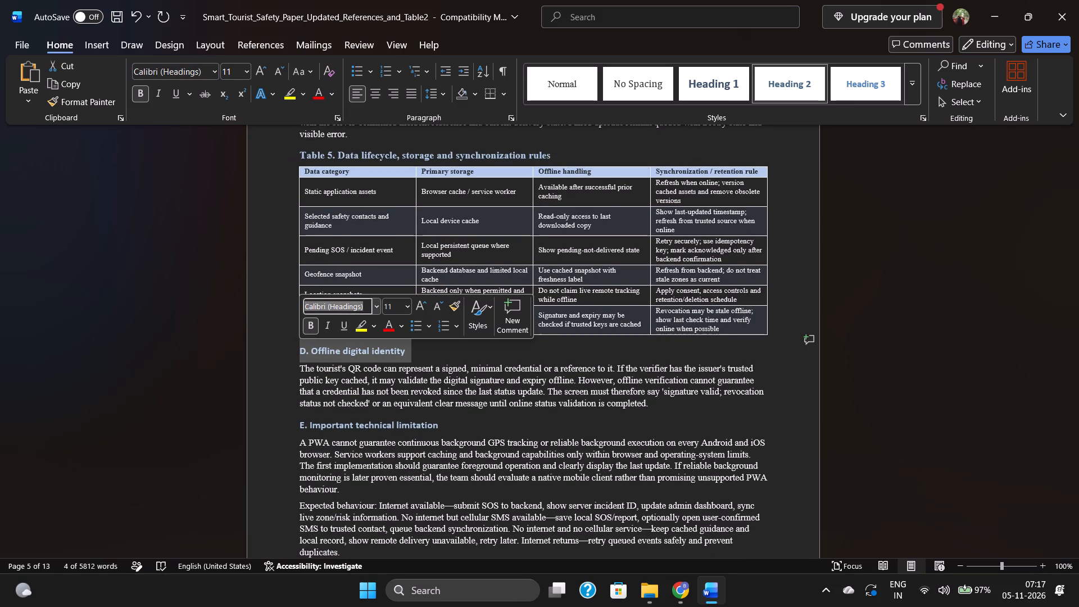
pyautogui.press('Return')
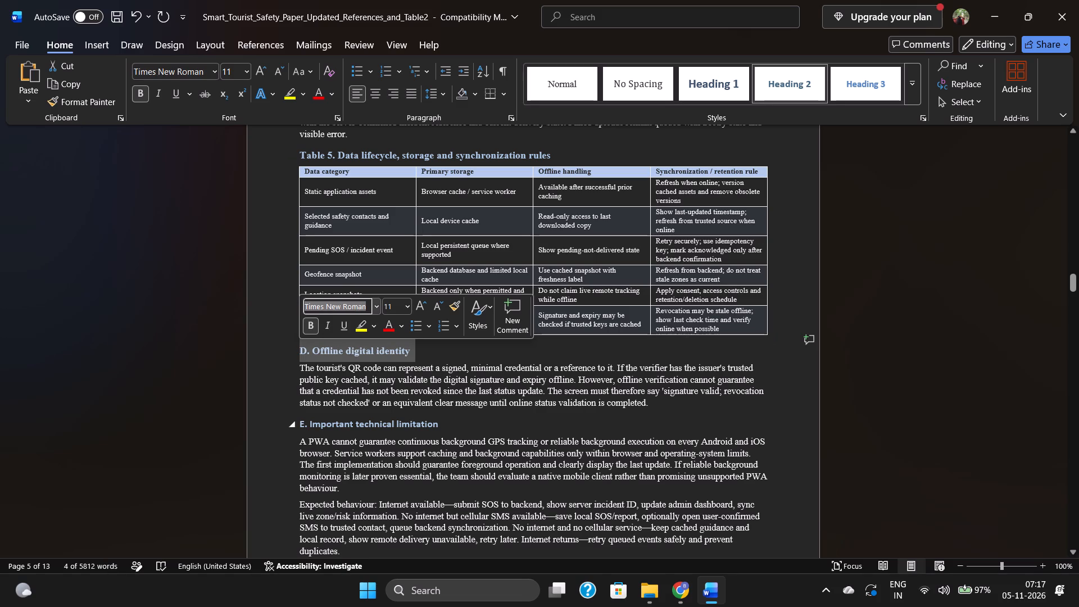
# Set the font of the "E. Important technical limitation" subheading to Times New Roman.
pyautogui.moveTo(441, 424); pyautogui.dragTo(301, 417)
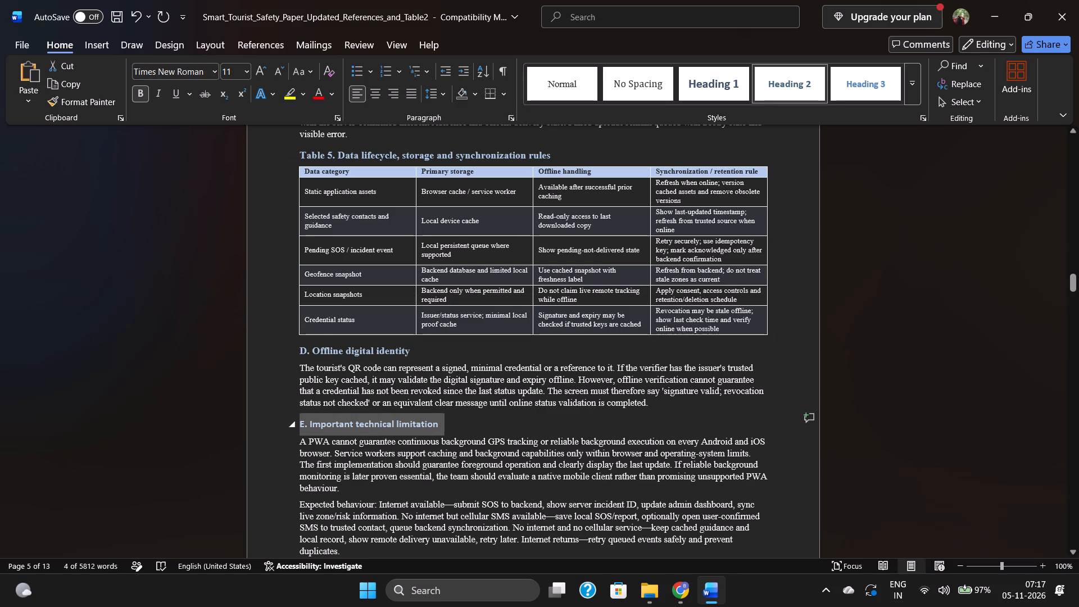
pyautogui.moveTo(301, 417); pyautogui.dragTo(300, 416)
pyautogui.click(339, 373)
pyautogui.press('t')
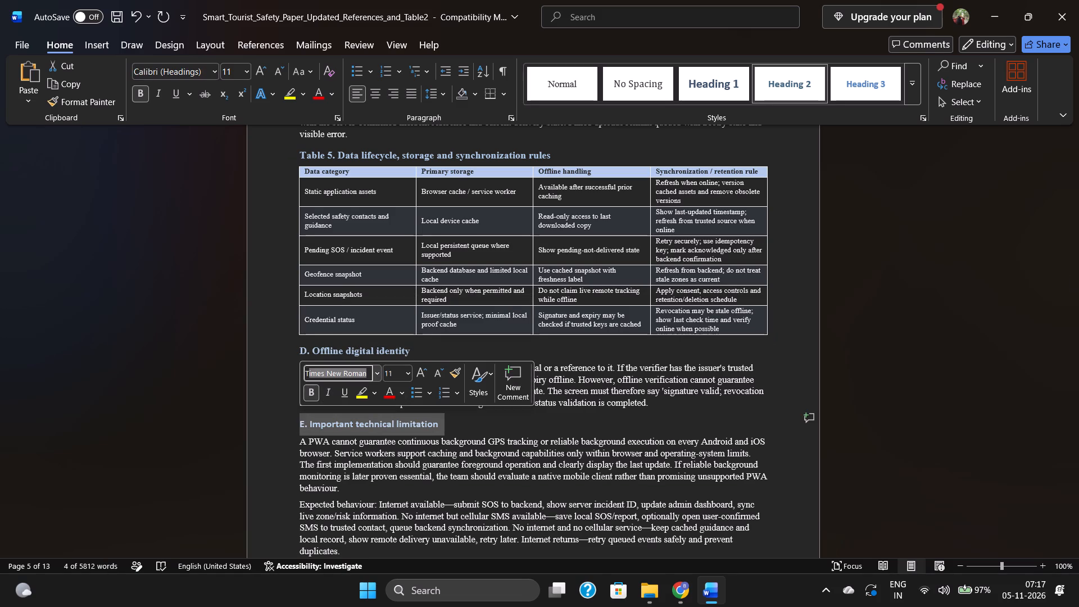
pyautogui.press('Return')
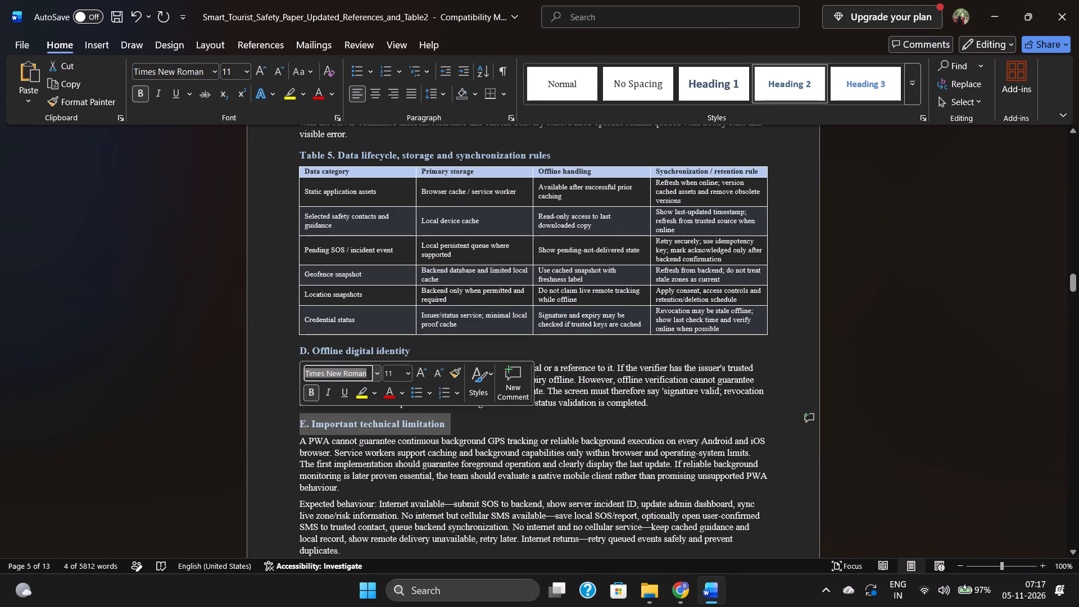
pyautogui.click(501, 483)
# Set the font of the "VI. ONLINE SAFETY AND SECURITY" heading to Times New Roman.
pyautogui.scroll(-3, 501, 483)
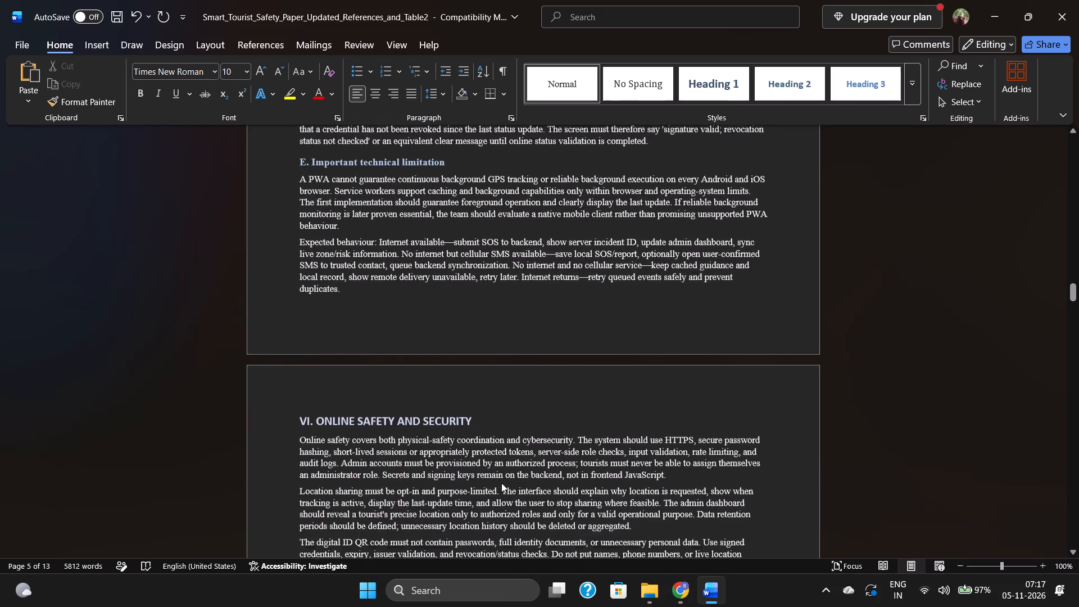
pyautogui.scroll(-1, 501, 483)
pyautogui.moveTo(475, 398); pyautogui.dragTo(306, 398)
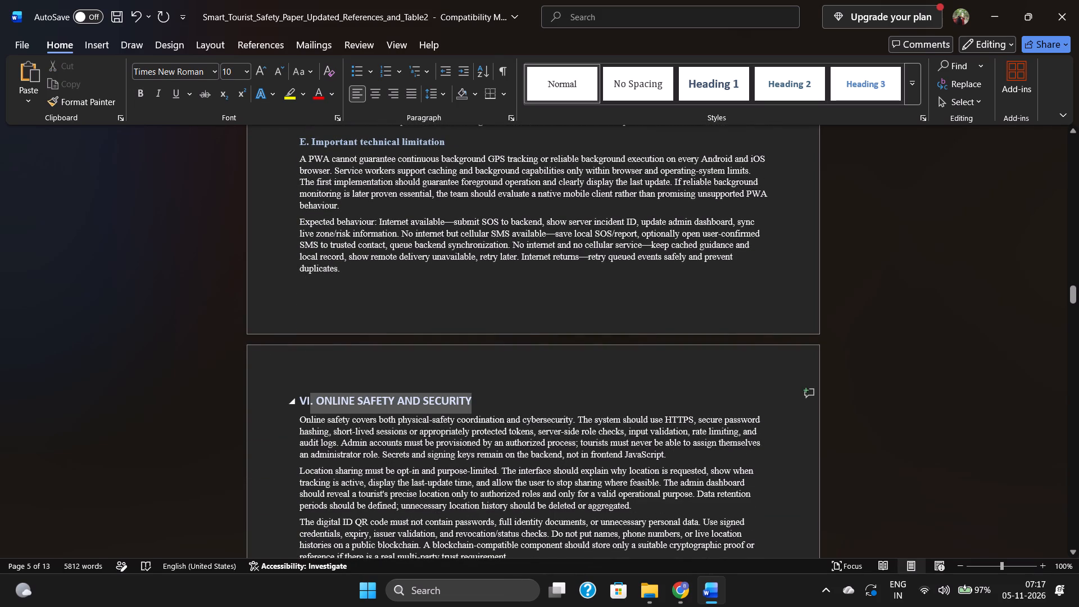
pyautogui.moveTo(306, 398); pyautogui.dragTo(301, 395)
pyautogui.click(350, 352)
pyautogui.press('t')
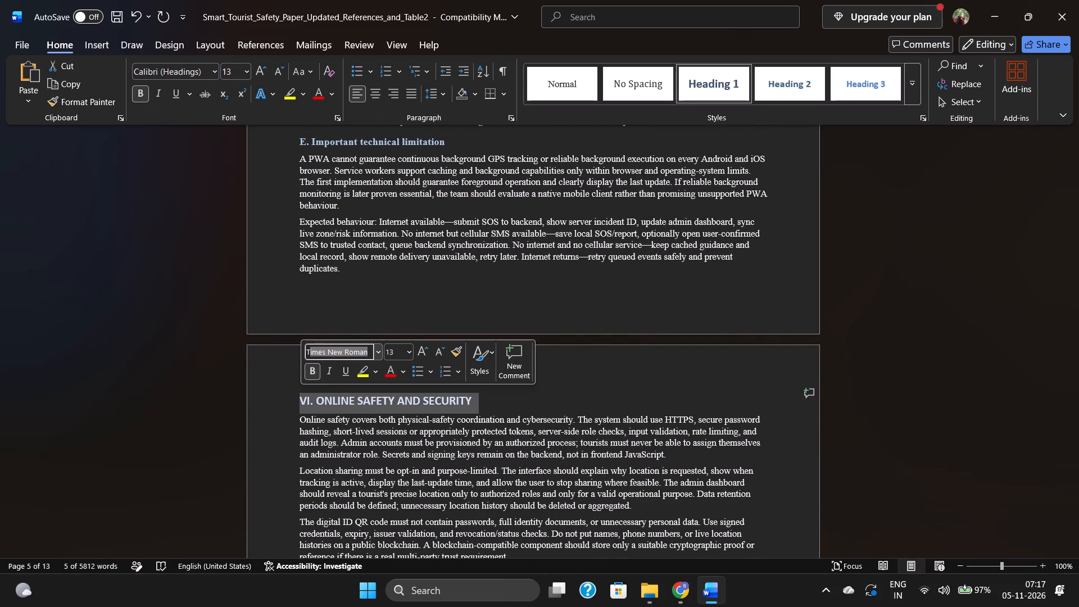
# Apply Times New Roman to the "VI. ONLINE SAFETY AND SECURITY" heading.
pyautogui.press('Return')
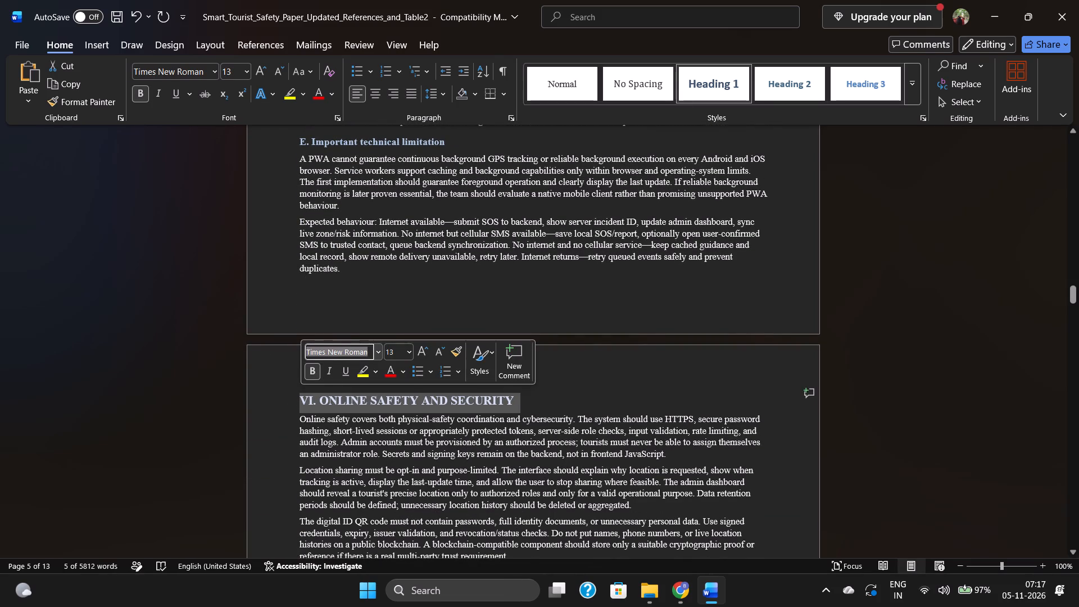
pyautogui.click(466, 455)
# Set the font of the "VII. STEP-BY-STEP TOURIST APP WORKFLOW" heading to Times New Roman.
pyautogui.scroll(-4, 466, 455)
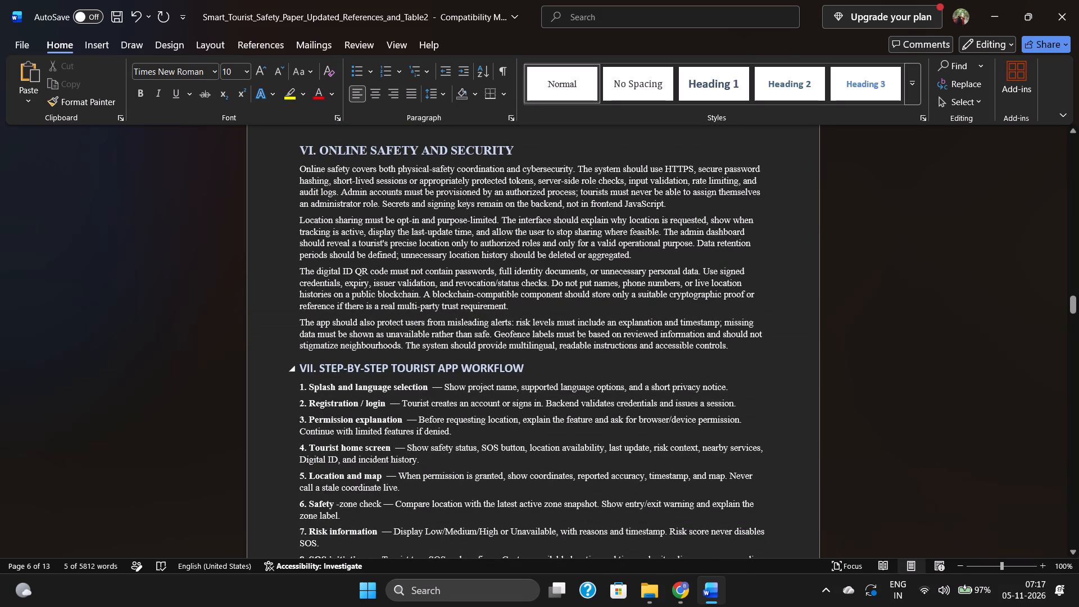
pyautogui.moveTo(530, 372); pyautogui.dragTo(300, 371)
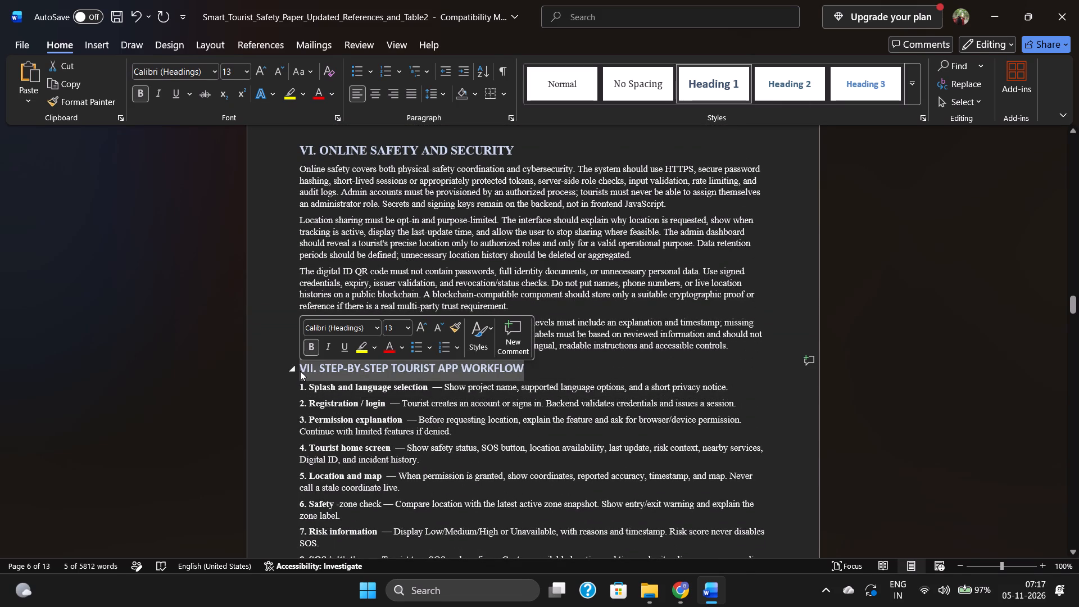
pyautogui.click(342, 325)
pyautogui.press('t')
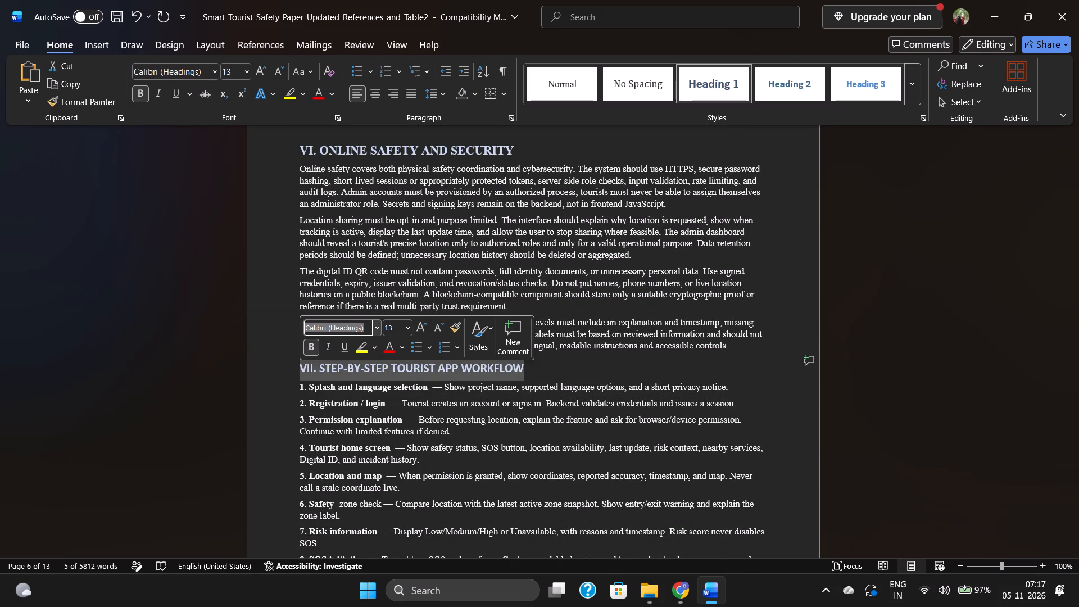
pyautogui.press('Return')
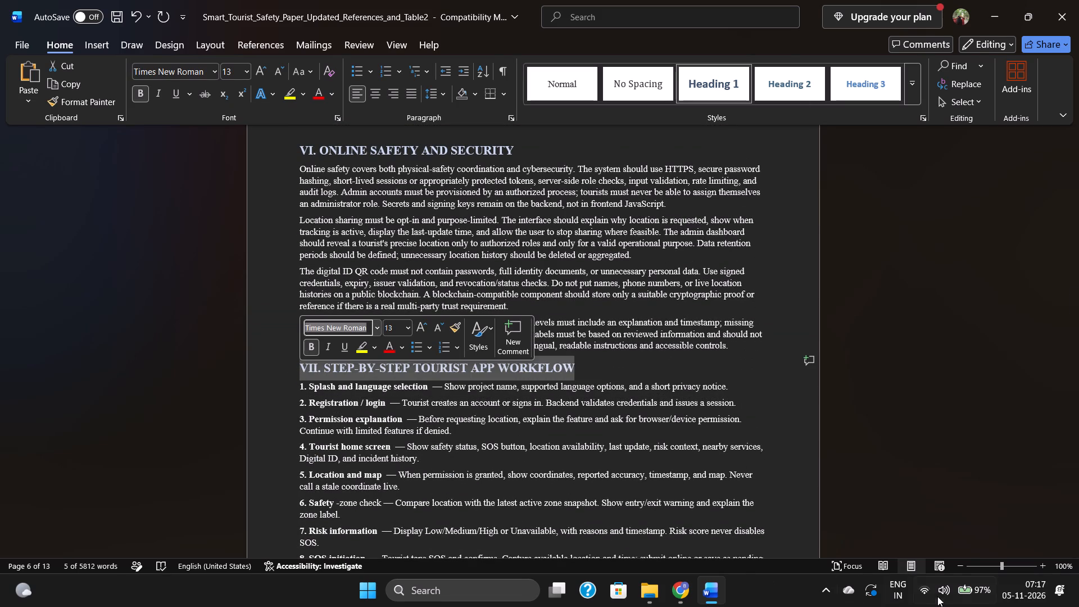
# Turn off Night light in the Windows quick settings and return to the Word document.
pyautogui.click(943, 596)
pyautogui.click(945, 400)
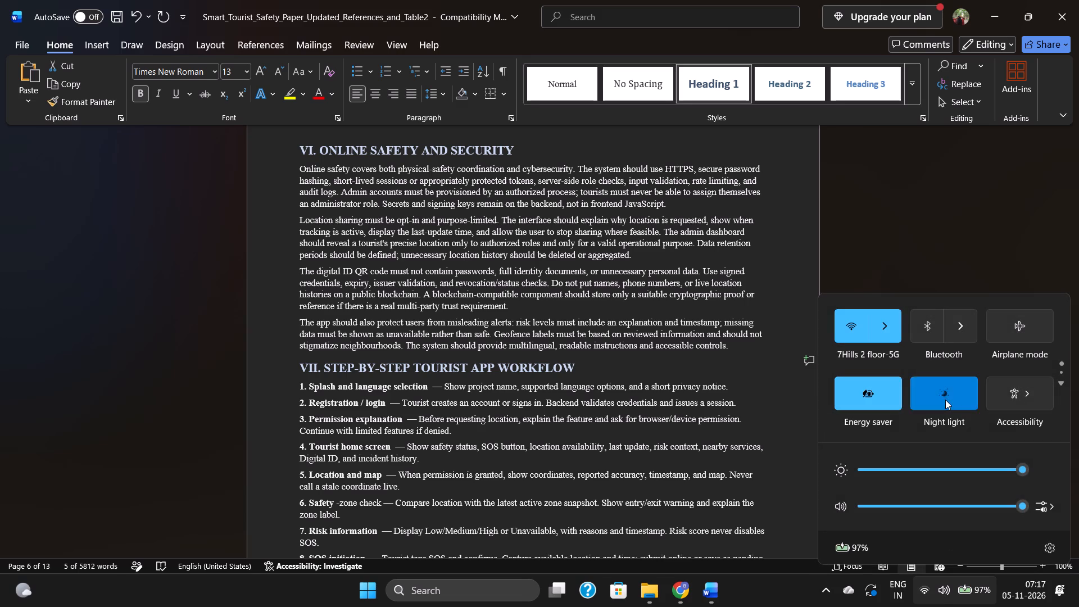
pyautogui.click(913, 275)
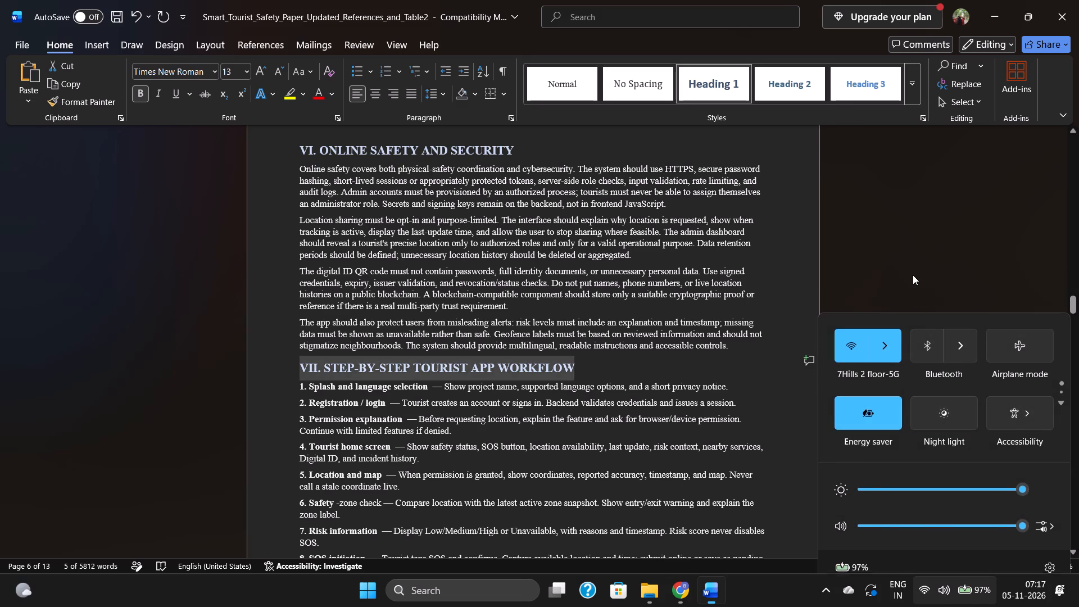
pyautogui.click(832, 381)
# Set the font of the "VIII. STEP-BY-STEP ADMIN DASHBOARD WORKFLOW" heading to Times New Roman.
pyautogui.scroll(-2, 832, 381)
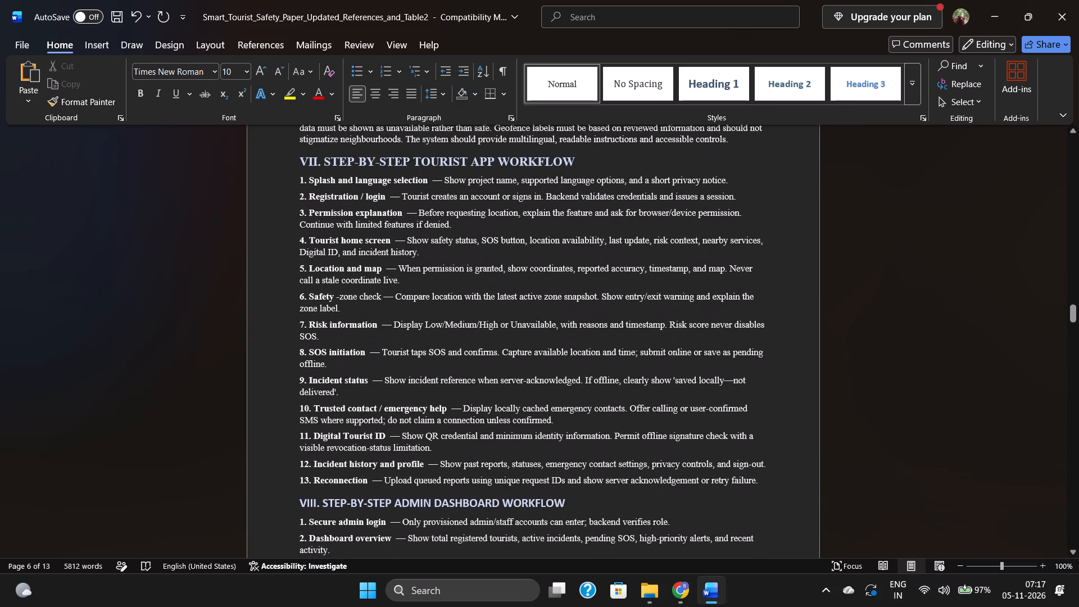
pyautogui.scroll(-4, 832, 381)
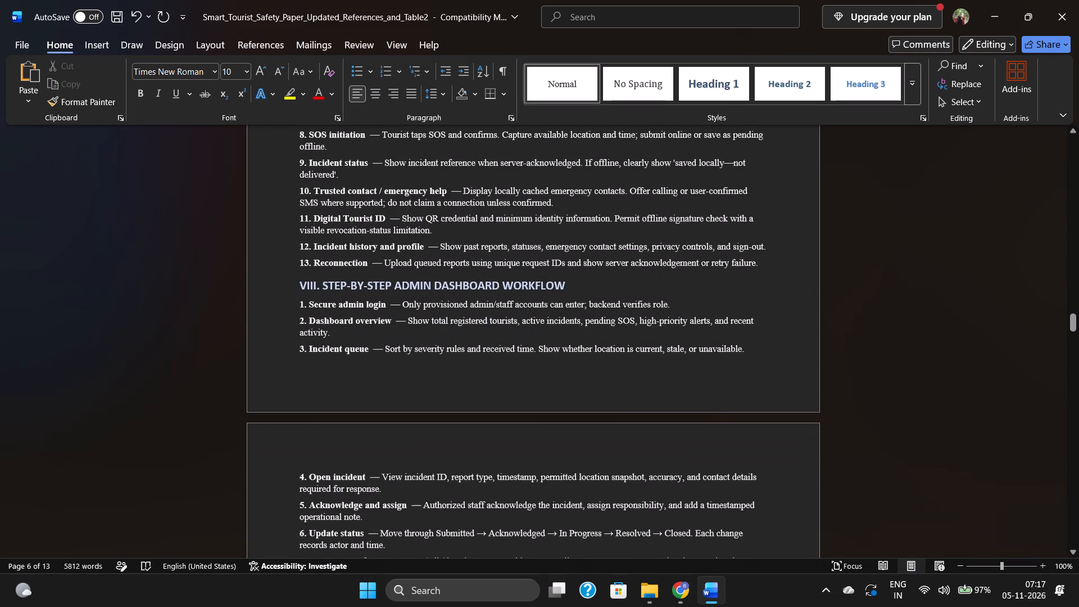
pyautogui.click(576, 277)
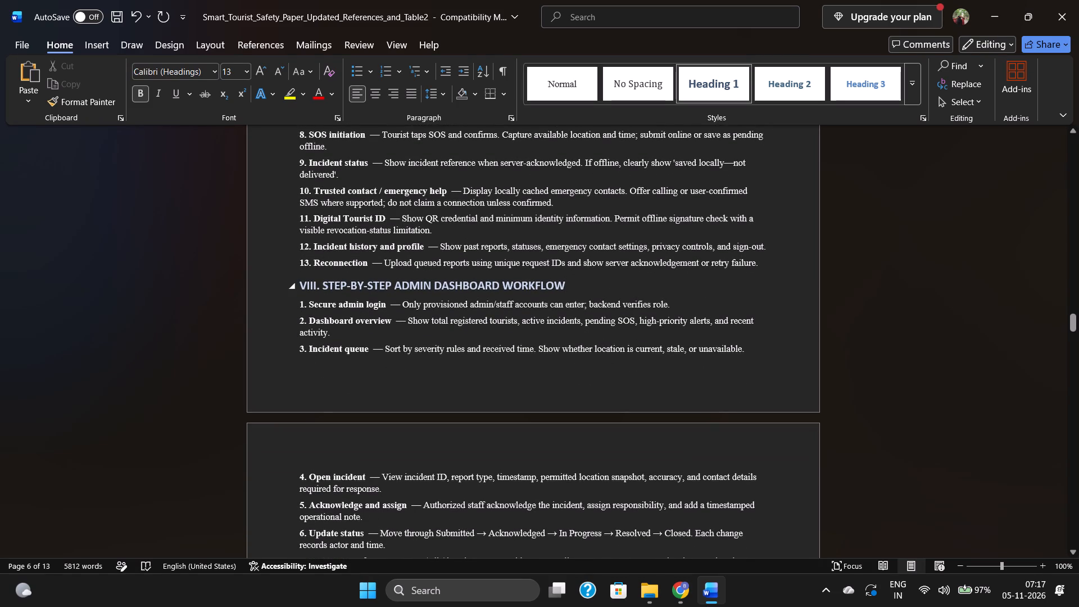
pyautogui.moveTo(577, 286); pyautogui.dragTo(302, 273)
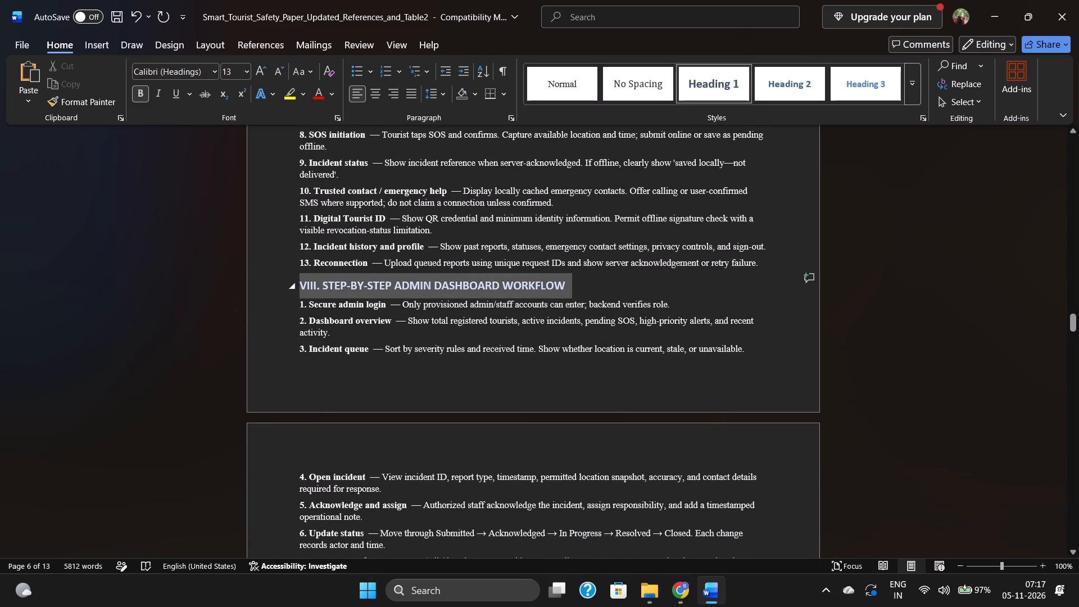
pyautogui.moveTo(302, 273); pyautogui.dragTo(301, 273)
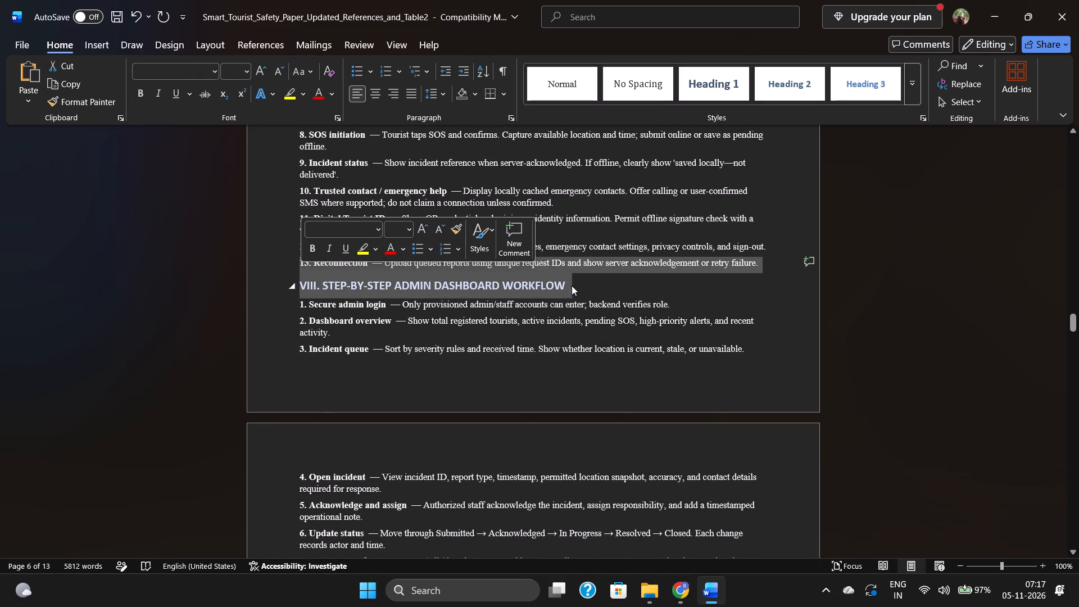
pyautogui.click(572, 286)
pyautogui.moveTo(572, 286); pyautogui.dragTo(296, 288)
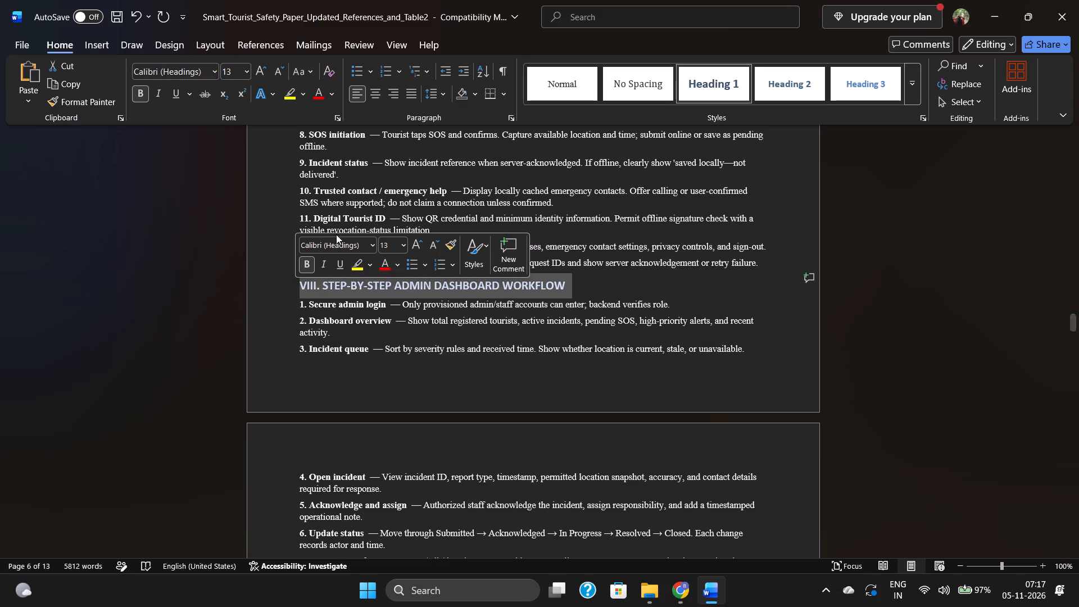
pyautogui.click(342, 247)
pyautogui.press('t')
pyautogui.press('Return')
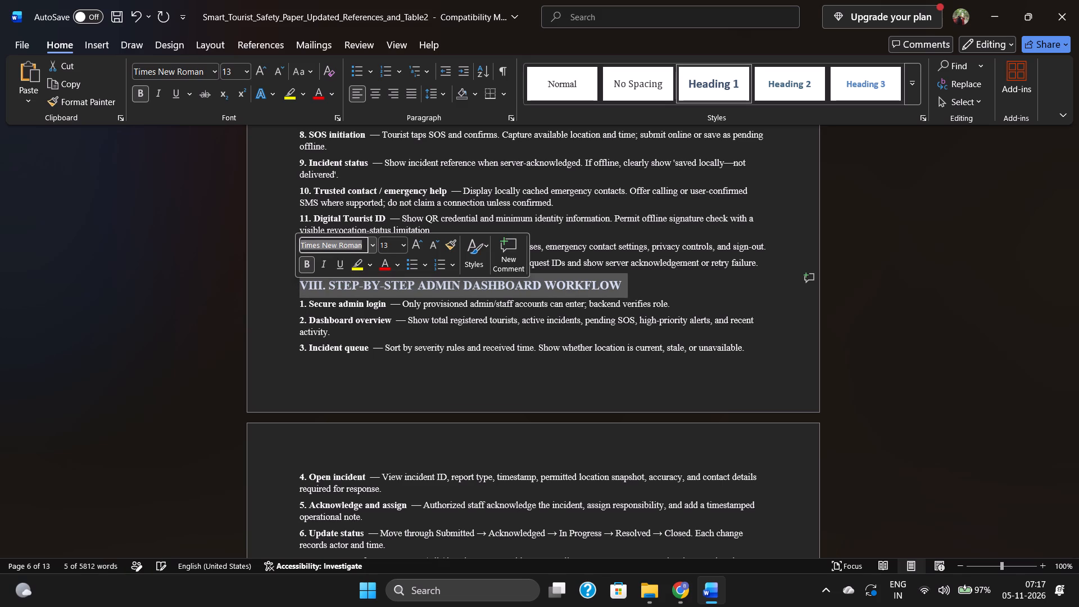
# Set the font of the "IX. MODULES, ALGORITHMS AND DATA DESIGN" heading to Times New Roman.
pyautogui.scroll(-5, 446, 396)
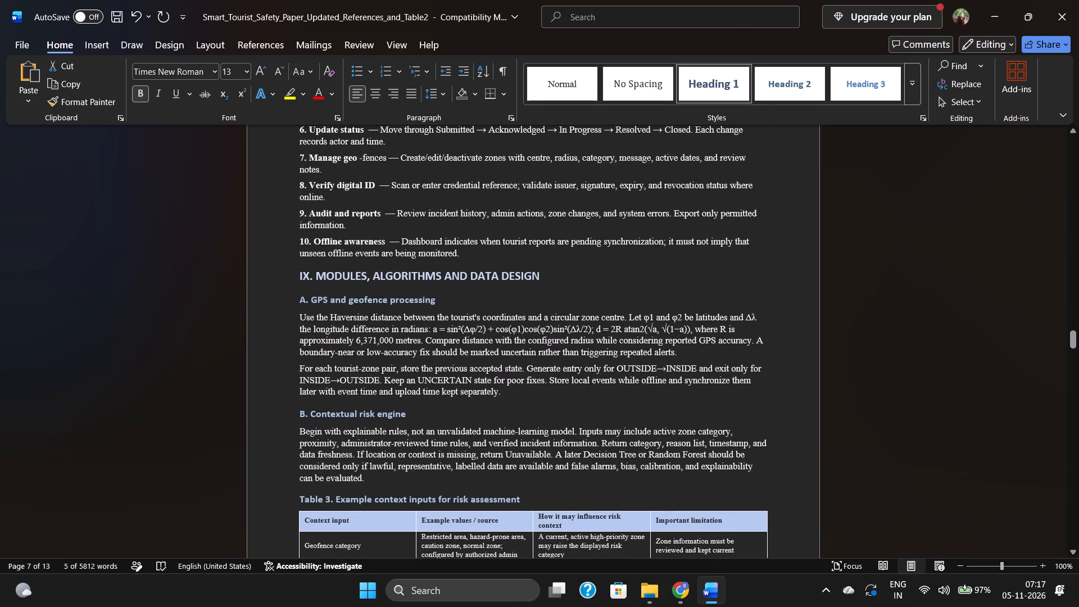
pyautogui.click(547, 274)
pyautogui.moveTo(547, 274); pyautogui.dragTo(306, 279)
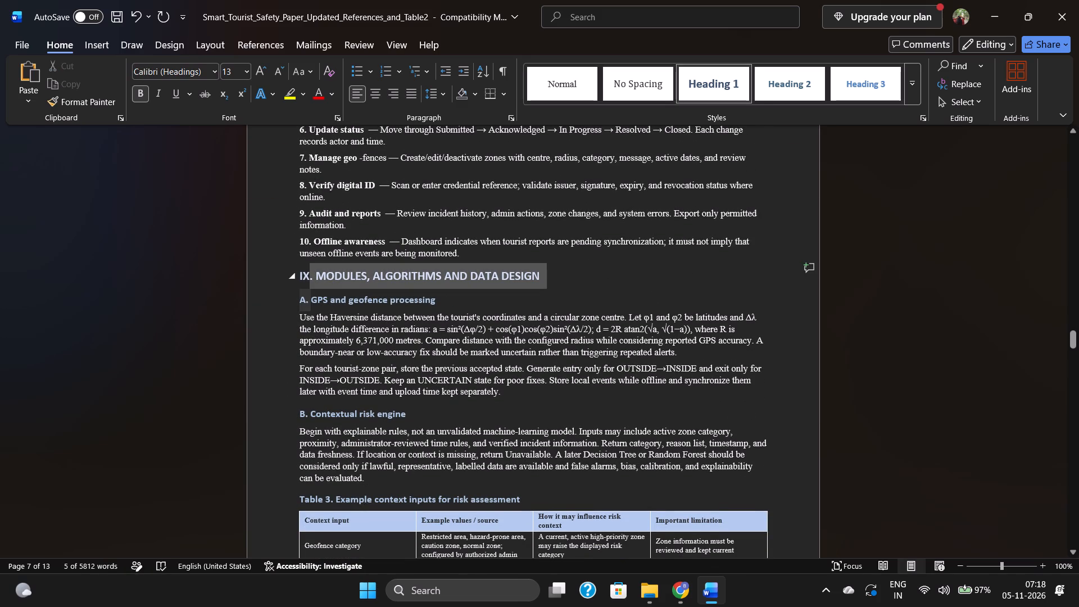
pyautogui.moveTo(306, 279); pyautogui.dragTo(303, 278)
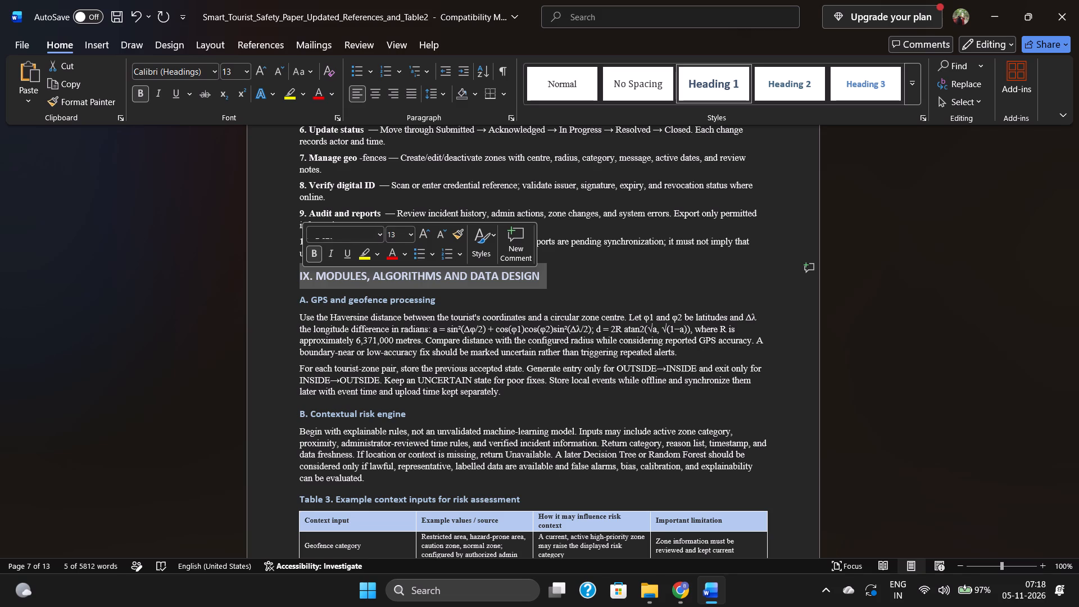
pyautogui.click(357, 236)
pyautogui.press('t')
pyautogui.press('Return')
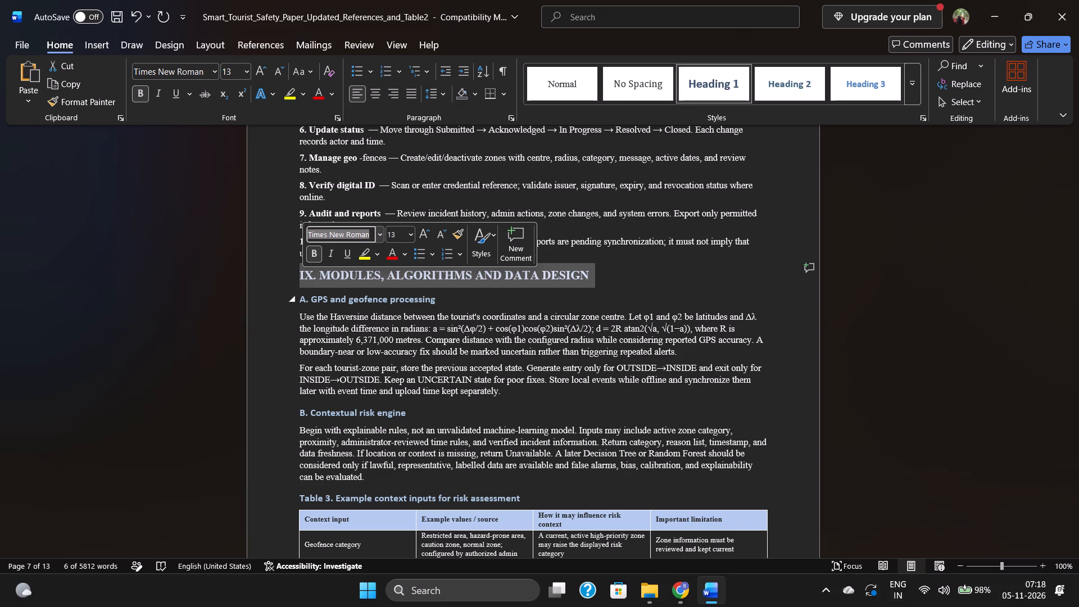
# Set the font of the "A. GPS and geofence processing" subheading to Times New Roman.
pyautogui.click(453, 300)
pyautogui.moveTo(453, 300); pyautogui.dragTo(310, 302)
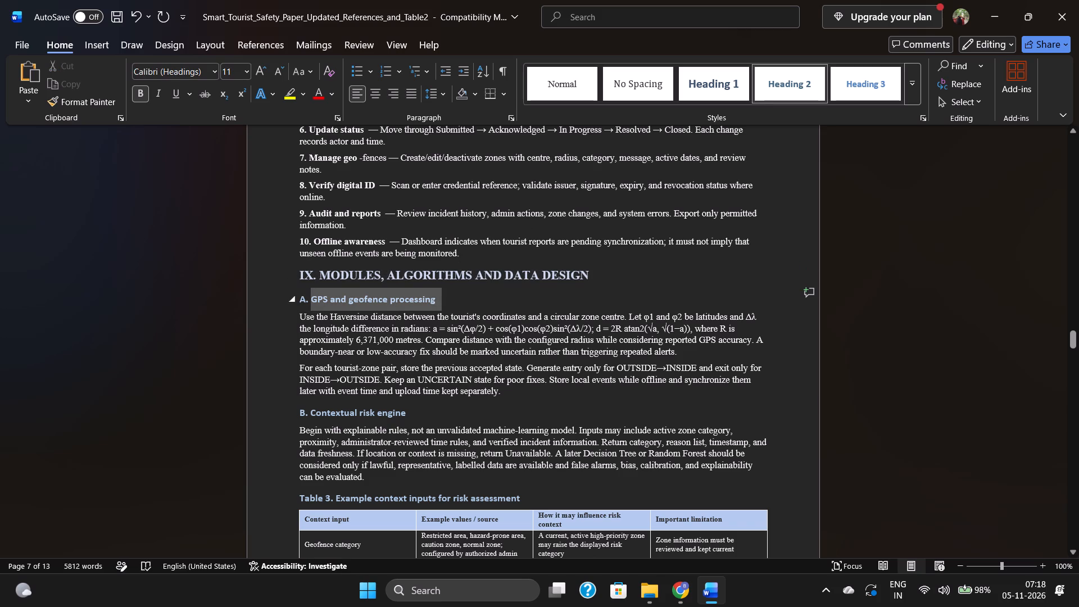
pyautogui.moveTo(310, 302); pyautogui.dragTo(301, 299)
pyautogui.click(348, 251)
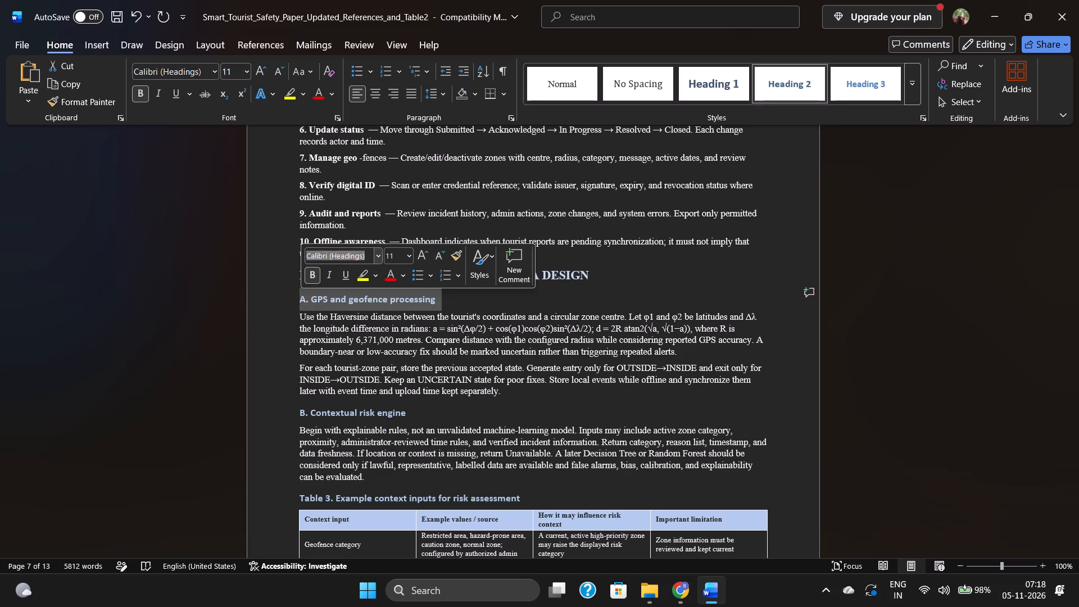
pyautogui.press('t')
pyautogui.press('Return')
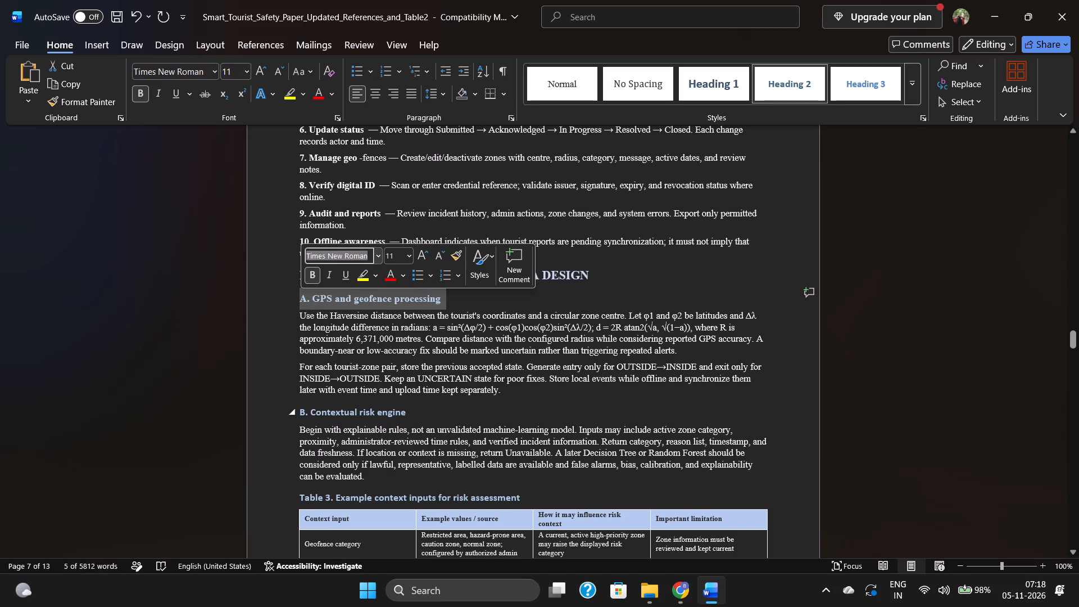
# Set the font of the "B. Contextual risk engine" subheading to Times New Roman.
pyautogui.click(420, 411)
pyautogui.moveTo(420, 411); pyautogui.dragTo(297, 407)
pyautogui.click(336, 365)
pyautogui.press('t')
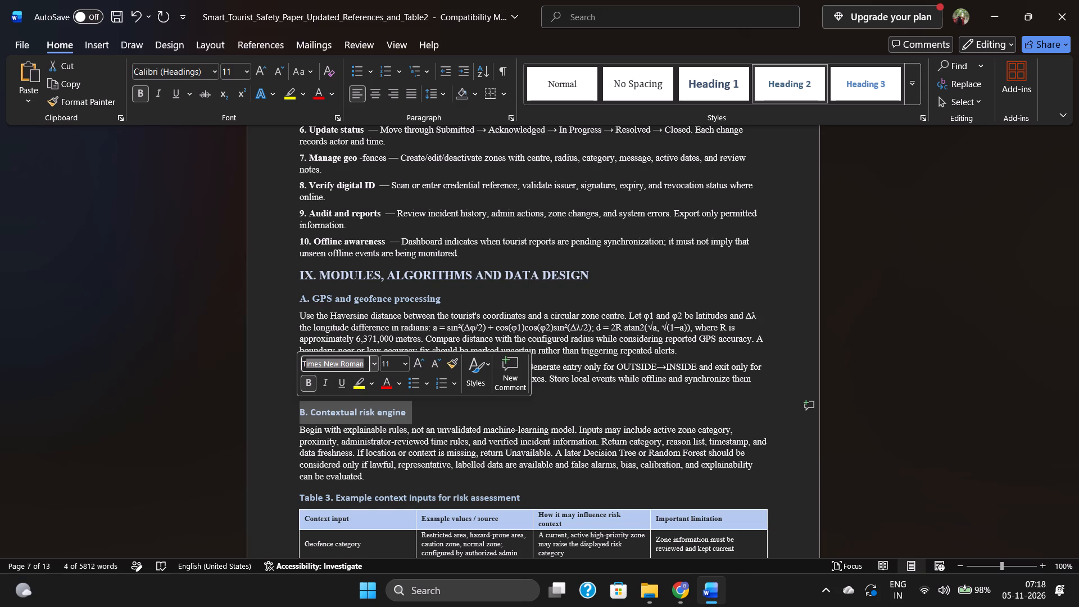
pyautogui.press('Return')
pyautogui.click(495, 484)
# Set the font of the "Table 3. Example context inputs for risk assessment" title to Times New Roman.
pyautogui.scroll(-1, 495, 484)
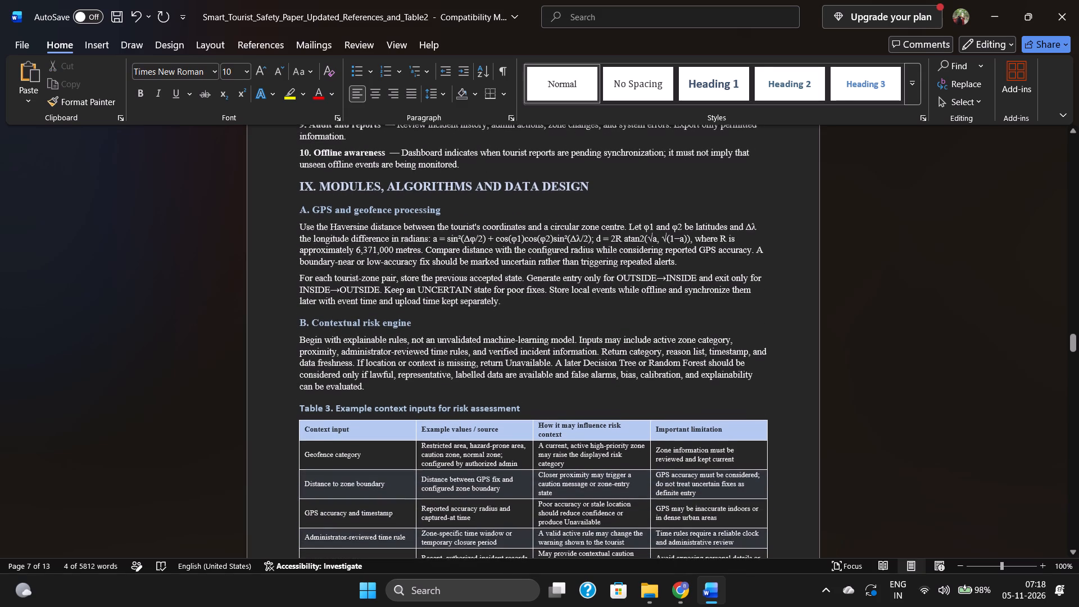
pyautogui.click(536, 353)
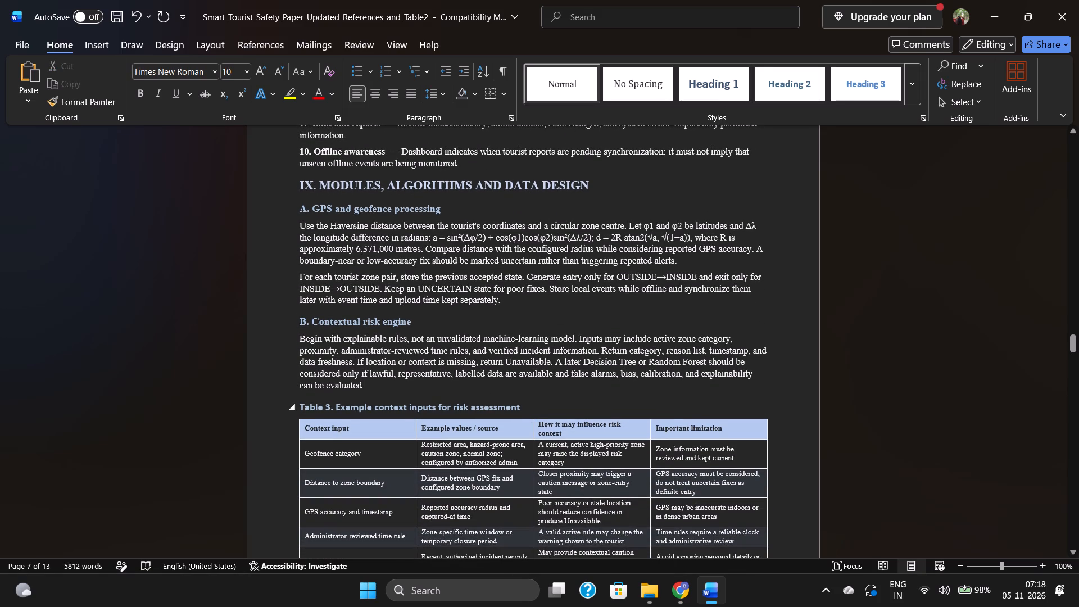
pyautogui.moveTo(525, 405); pyautogui.dragTo(296, 407)
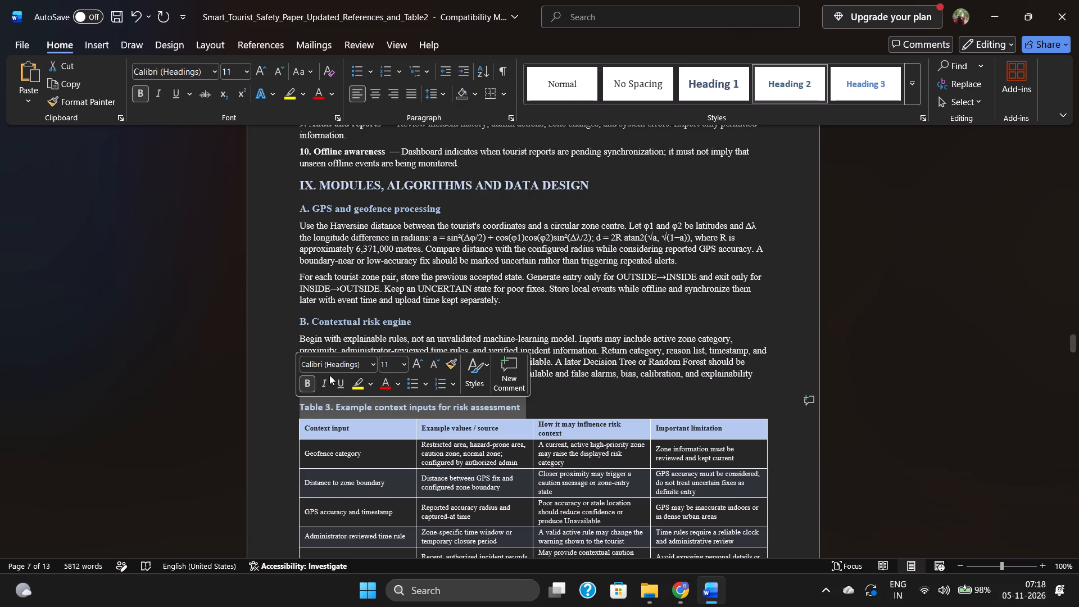
pyautogui.click(342, 369)
pyautogui.click(344, 365)
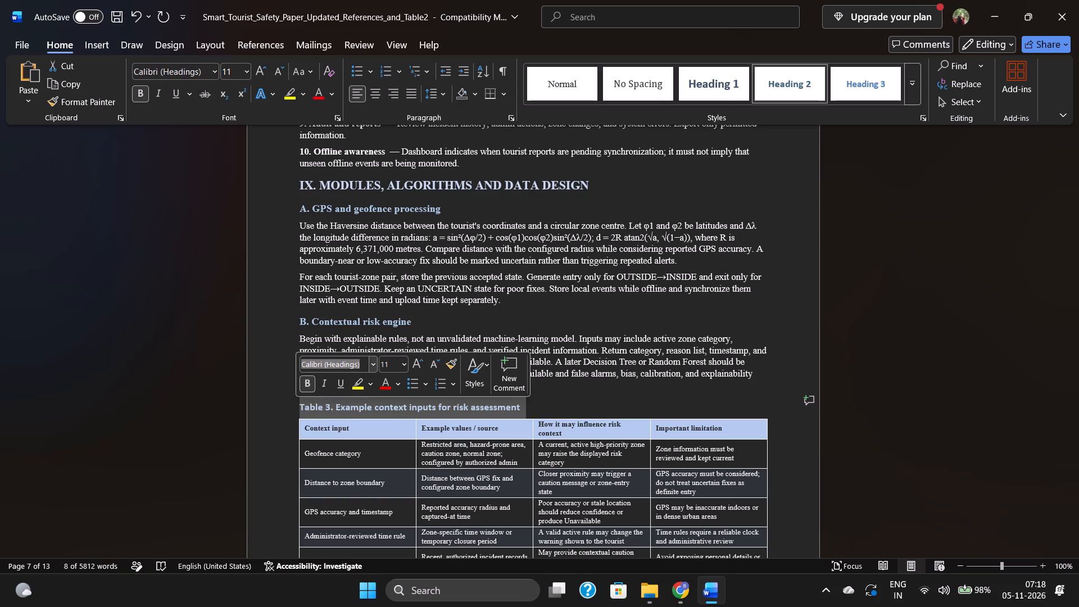
pyautogui.press('t')
pyautogui.press('Return')
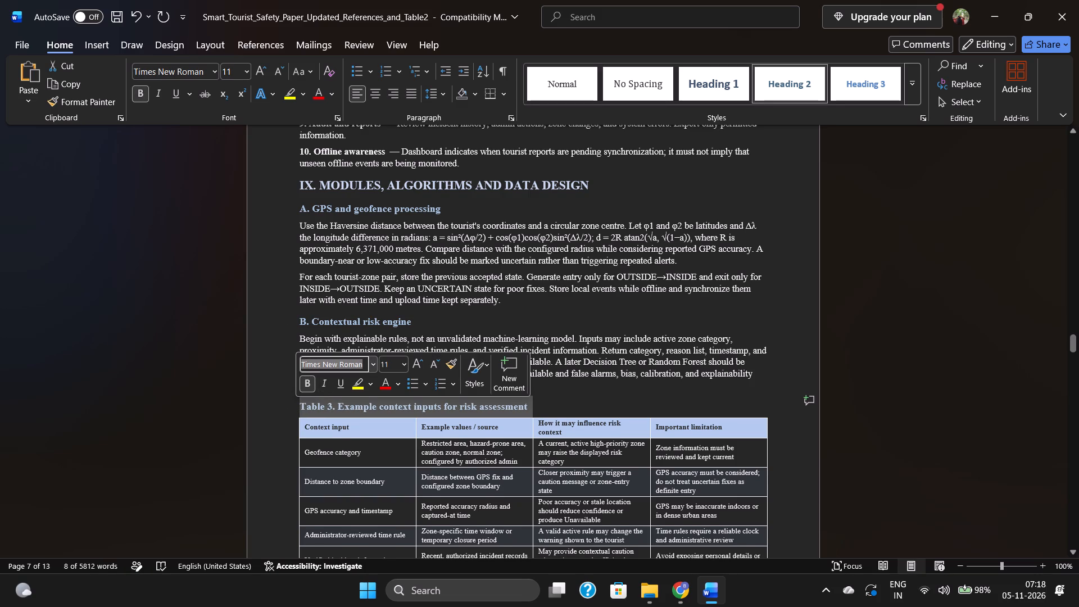
pyautogui.click(512, 325)
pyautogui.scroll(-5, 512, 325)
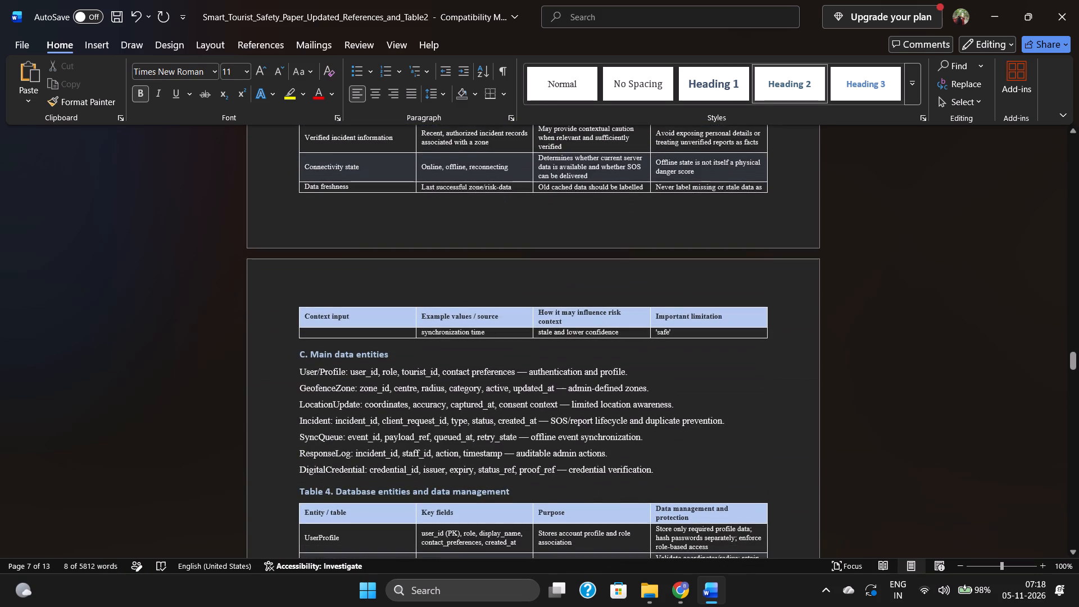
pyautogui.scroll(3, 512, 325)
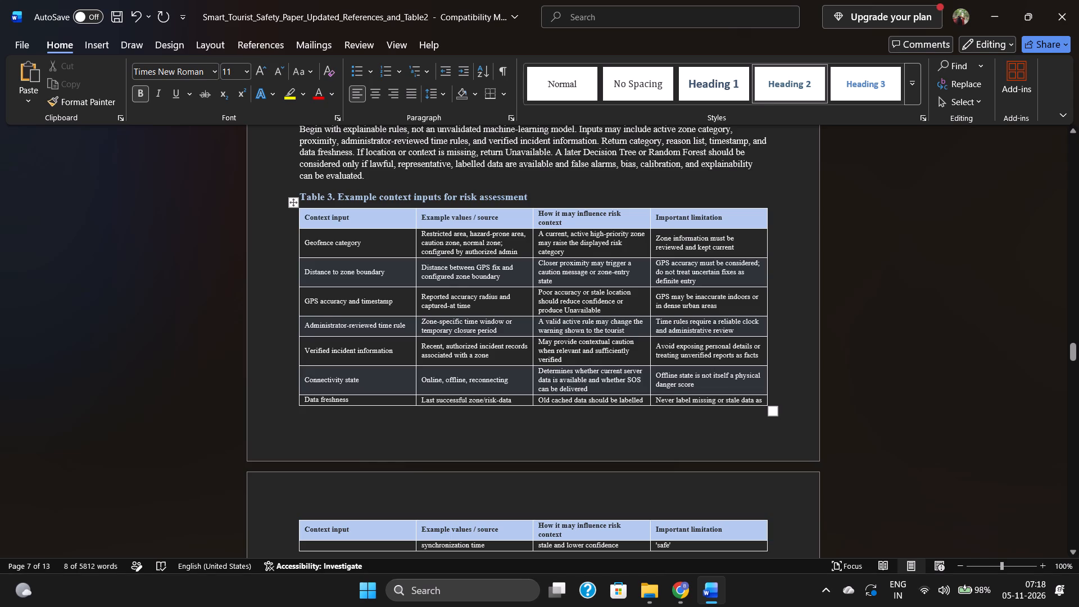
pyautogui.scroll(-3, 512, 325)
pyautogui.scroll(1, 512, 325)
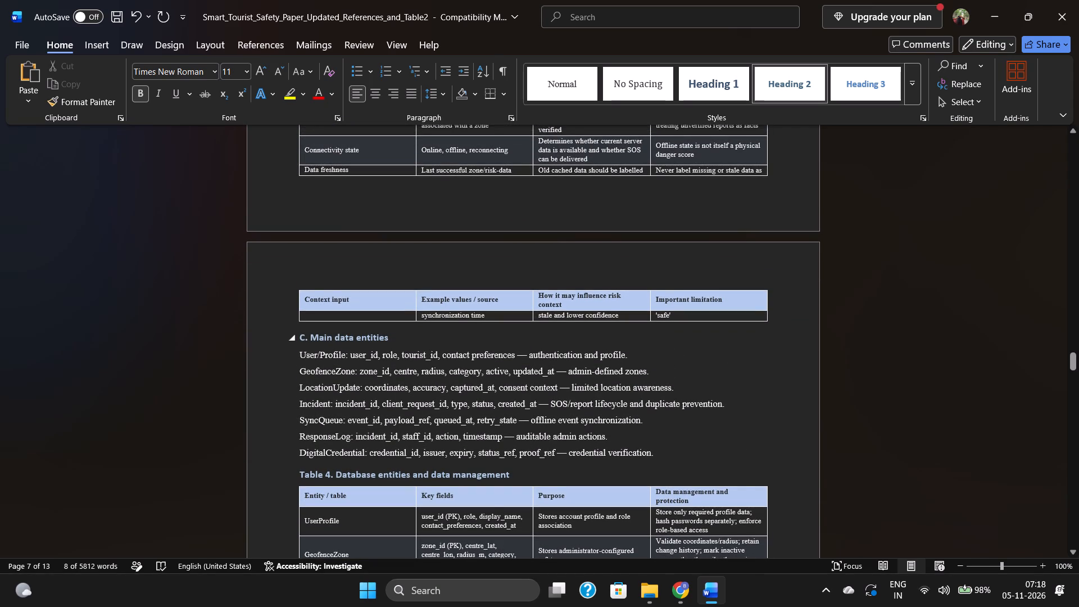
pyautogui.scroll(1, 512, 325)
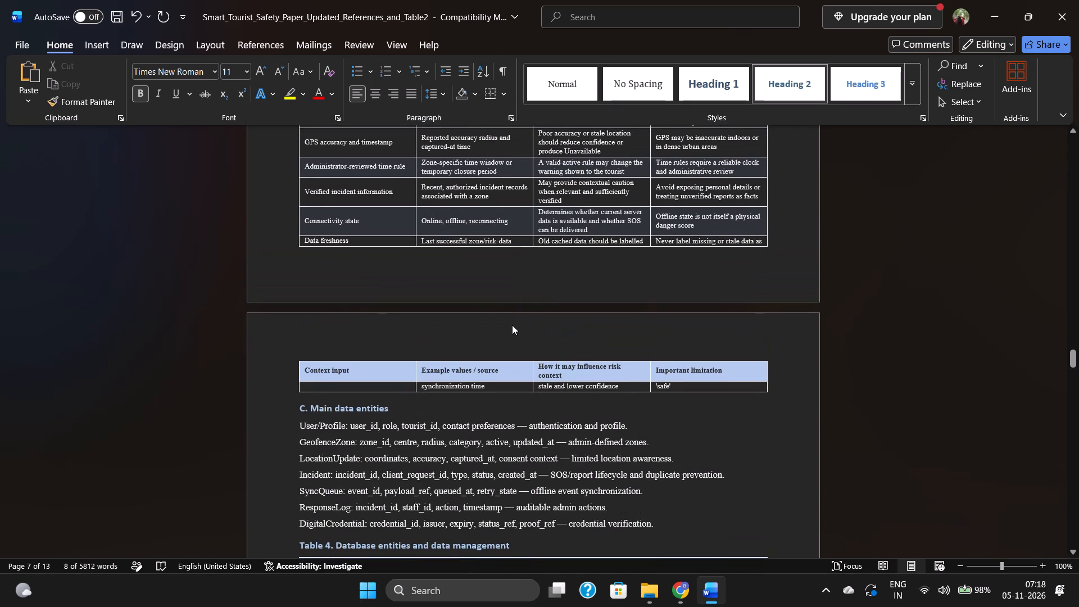
# Insert blank lines after the contextual risk engine paragraph to push the Table 3 title and its table onto the next page.
pyautogui.scroll(3, 512, 325)
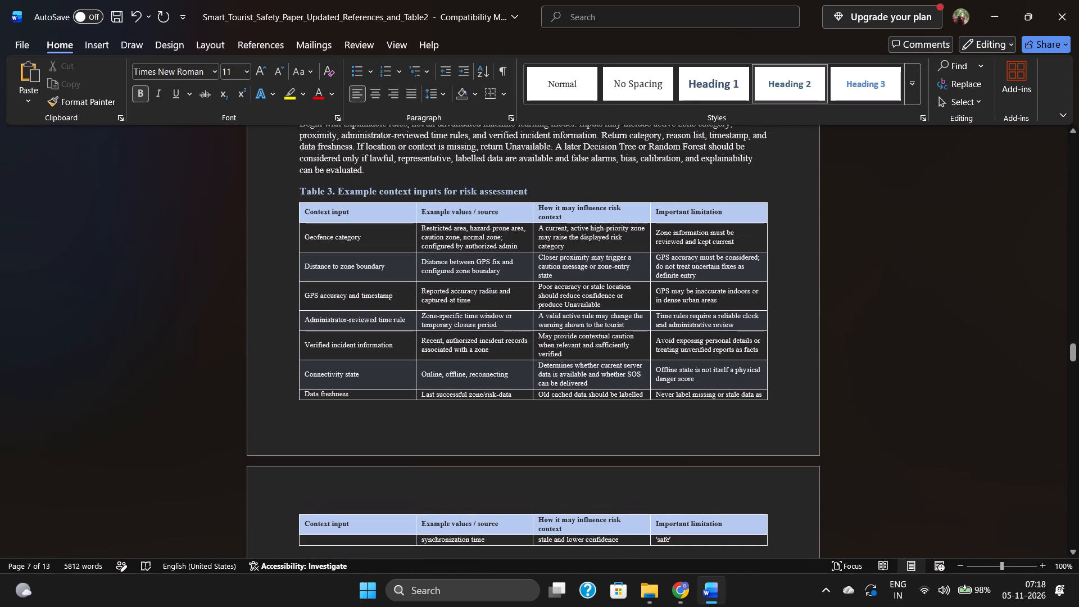
pyautogui.click(470, 173)
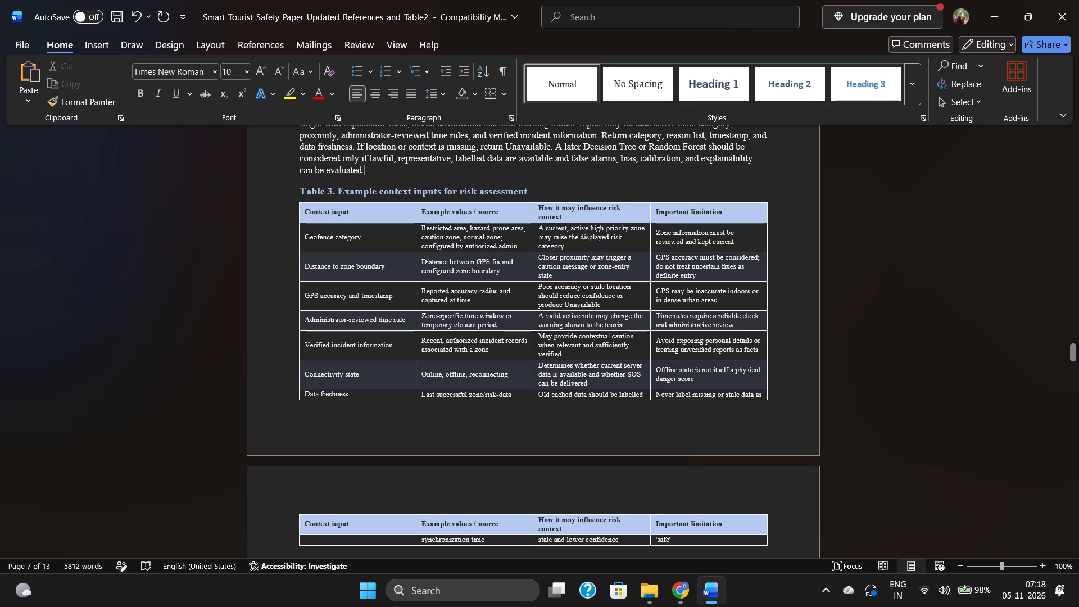
pyautogui.press('Return')
pyautogui.press('Return')
pyautogui.press('Return')
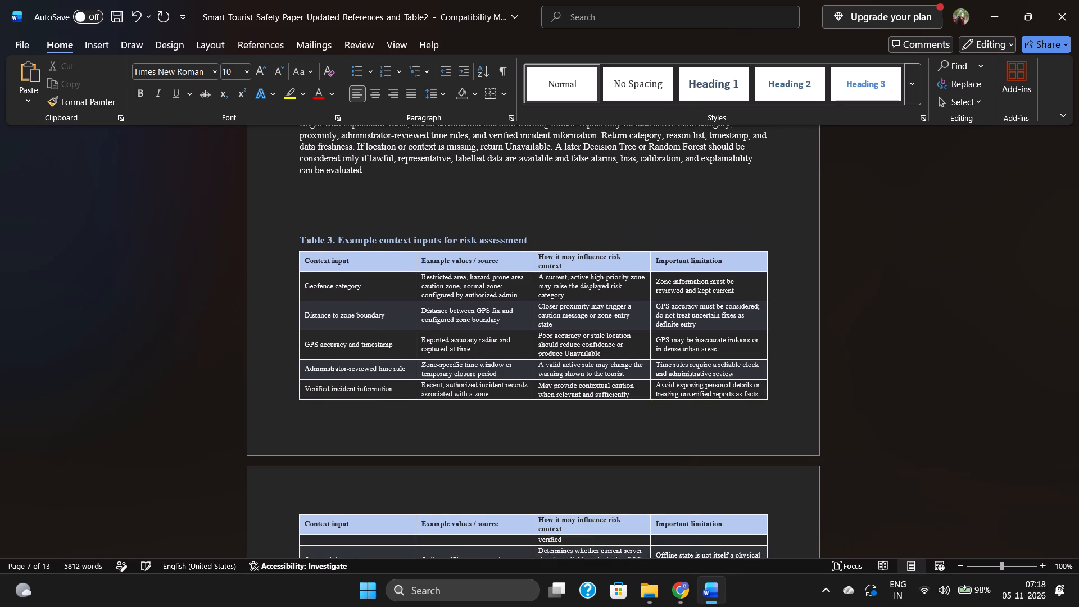
pyautogui.press('Return')
pyautogui.press('Return')
pyautogui.press('Return')
pyautogui.press('Return')
pyautogui.press('Return')
pyautogui.press('Return')
pyautogui.press('Return')
pyautogui.press('Return')
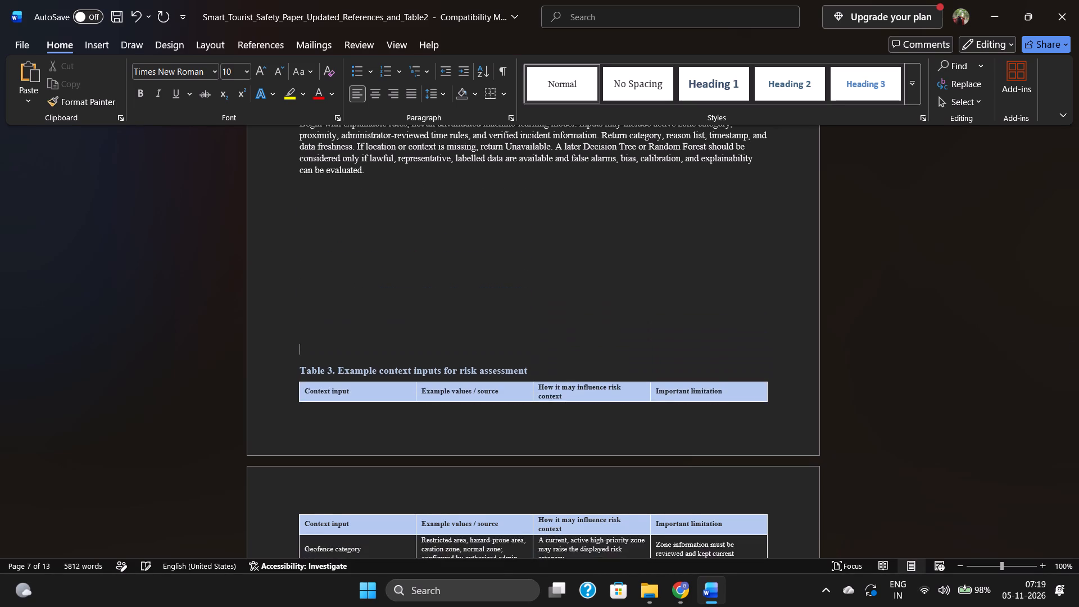
pyautogui.press('Return')
pyautogui.press('Return')
# Set the font of the "C. Main data entities" subheading to Times New Roman.
pyautogui.scroll(-6, 470, 173)
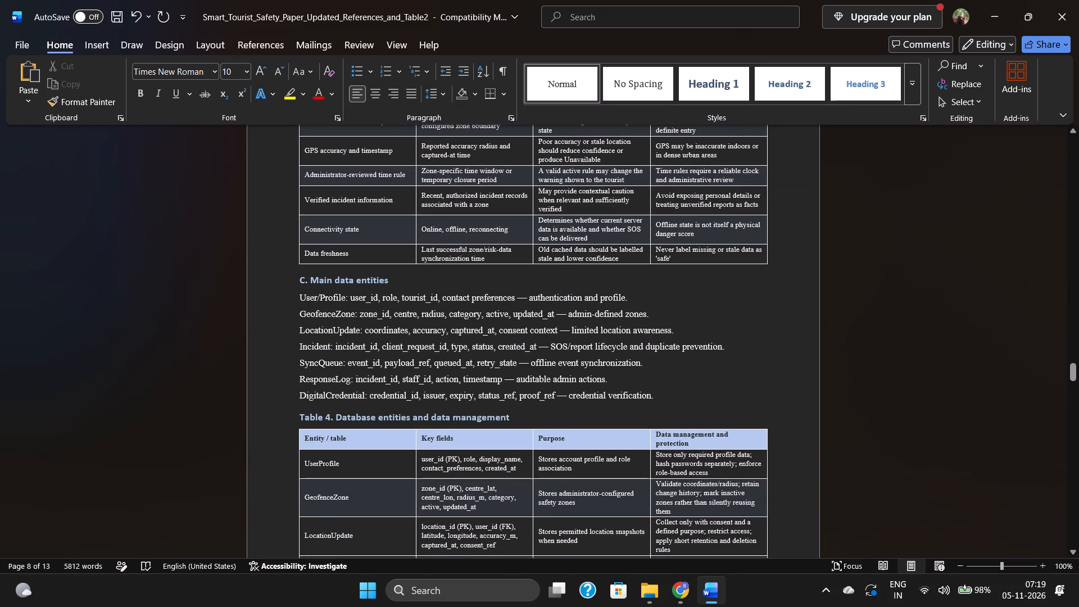
pyautogui.moveTo(392, 281); pyautogui.dragTo(300, 279)
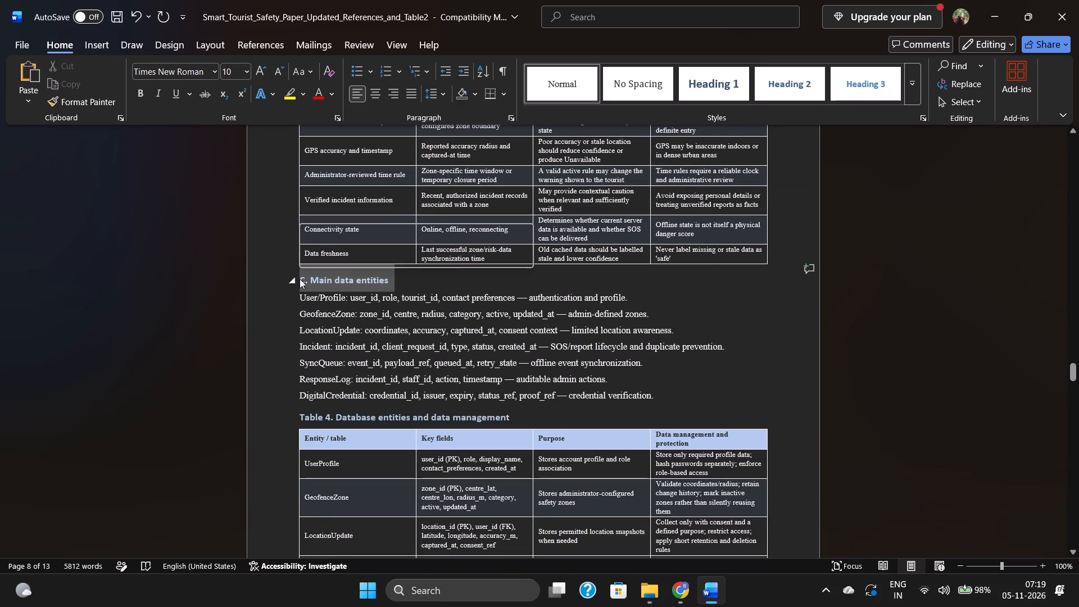
pyautogui.click(341, 237)
pyautogui.press('t')
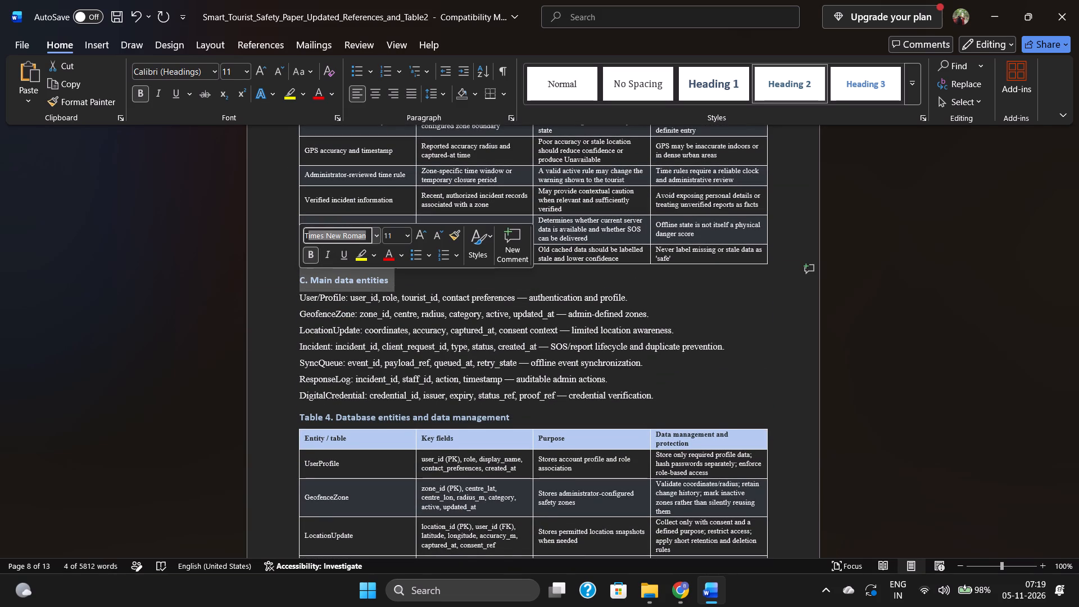
pyautogui.press('Return')
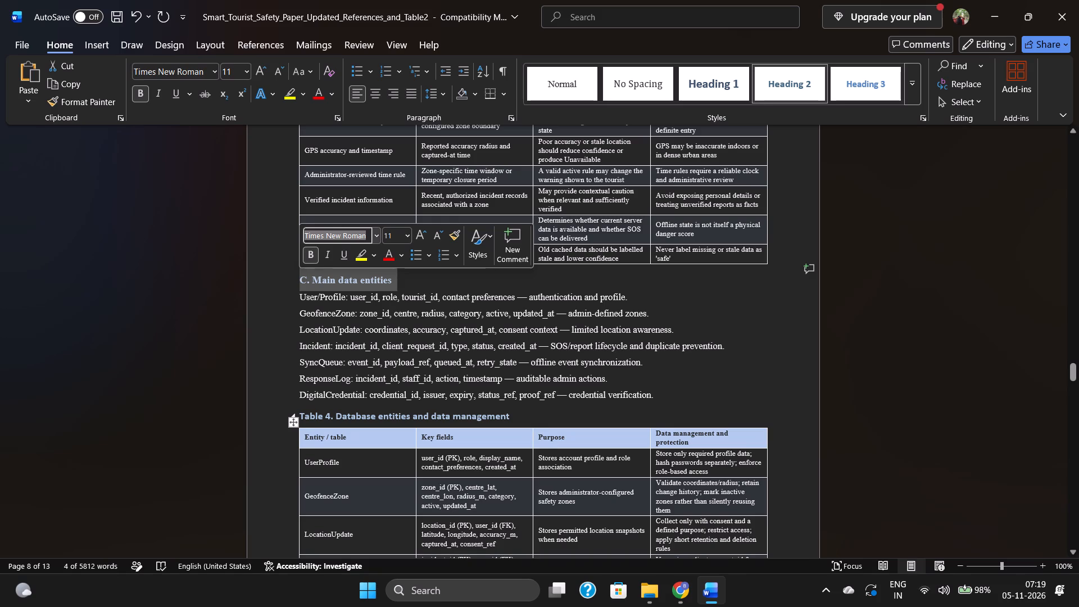
# Set the font of the "Table 4. Database entities and data management" title to Times New Roman.
pyautogui.moveTo(514, 413); pyautogui.dragTo(306, 413)
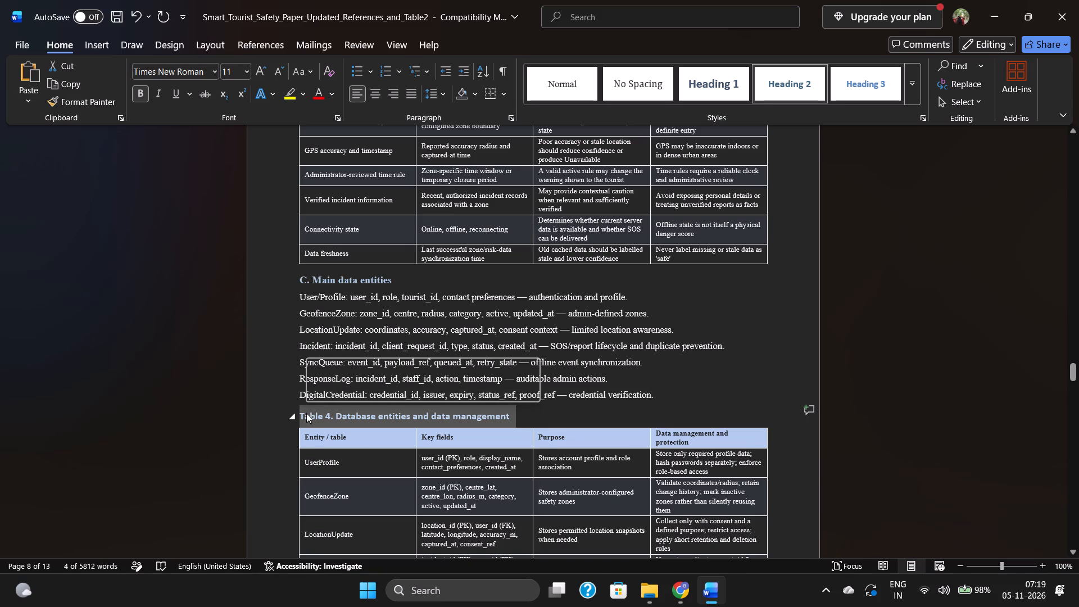
pyautogui.click(329, 368)
pyautogui.press('t')
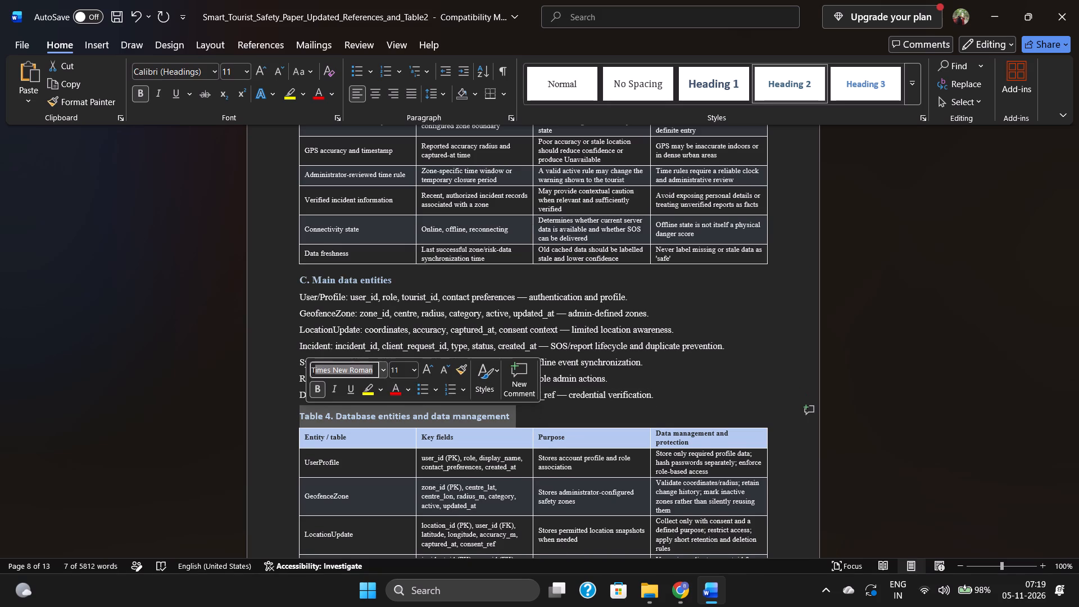
pyautogui.press('Return')
pyautogui.click(593, 380)
# Italicize the "Table 4. Database entities and data management" title.
pyautogui.scroll(-1, 593, 380)
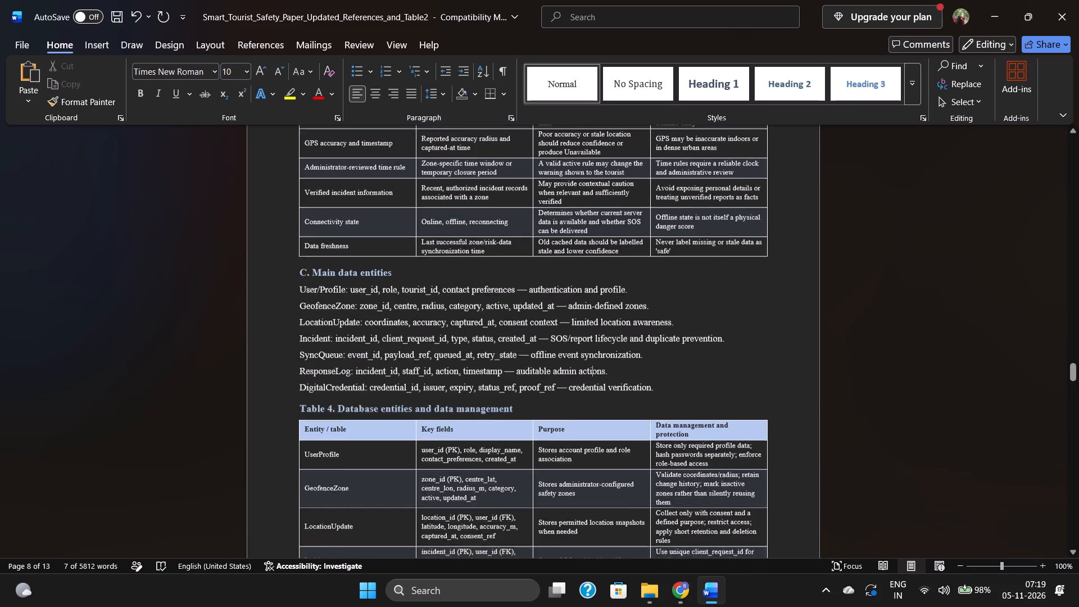
pyautogui.scroll(-3, 593, 380)
pyautogui.scroll(1, 593, 380)
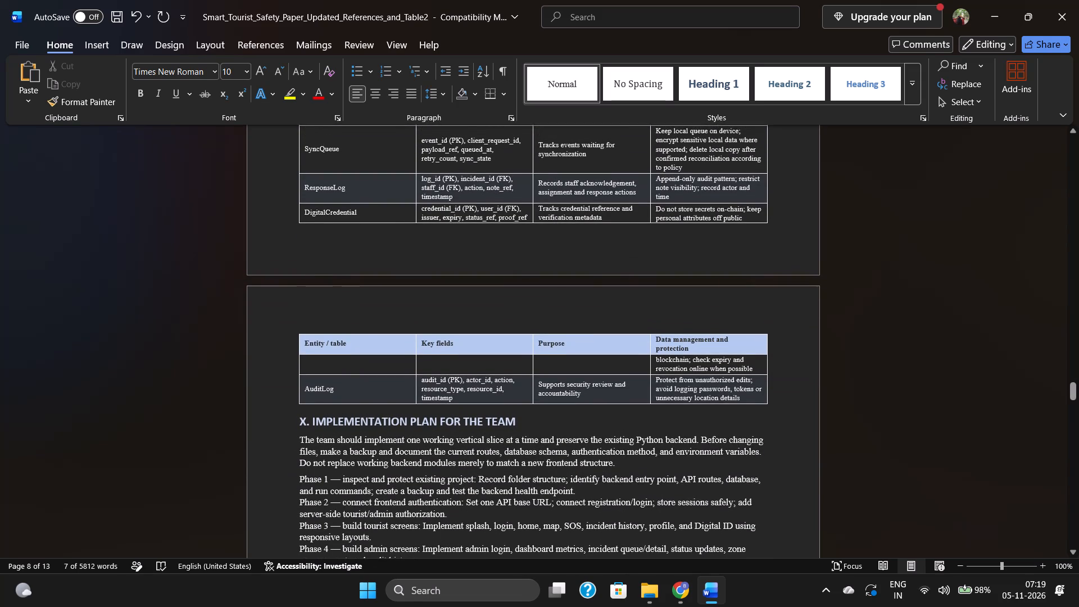
pyautogui.scroll(2, 593, 380)
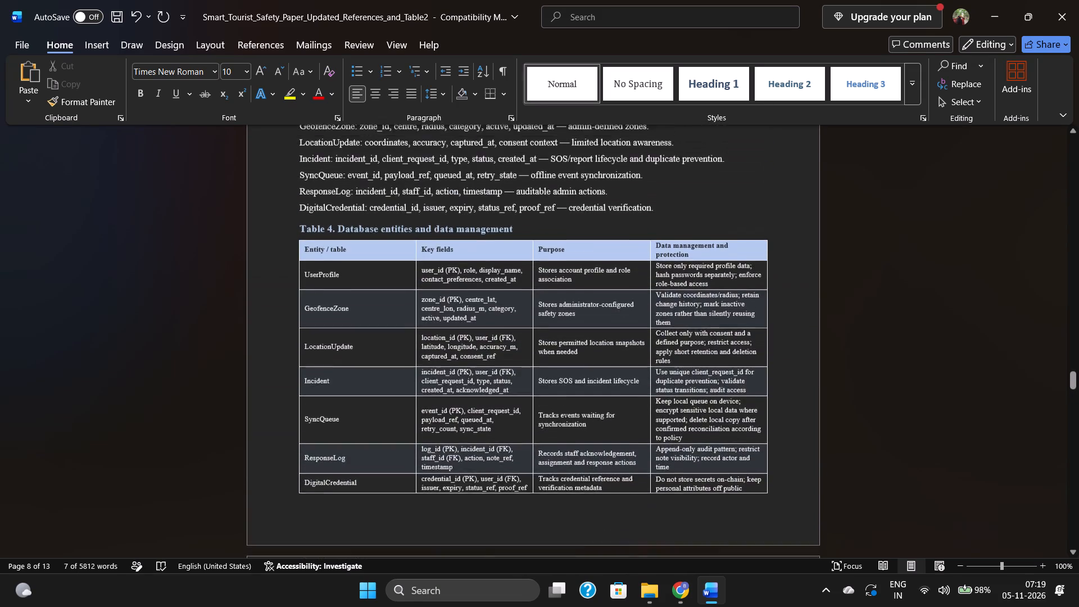
pyautogui.scroll(1, 593, 380)
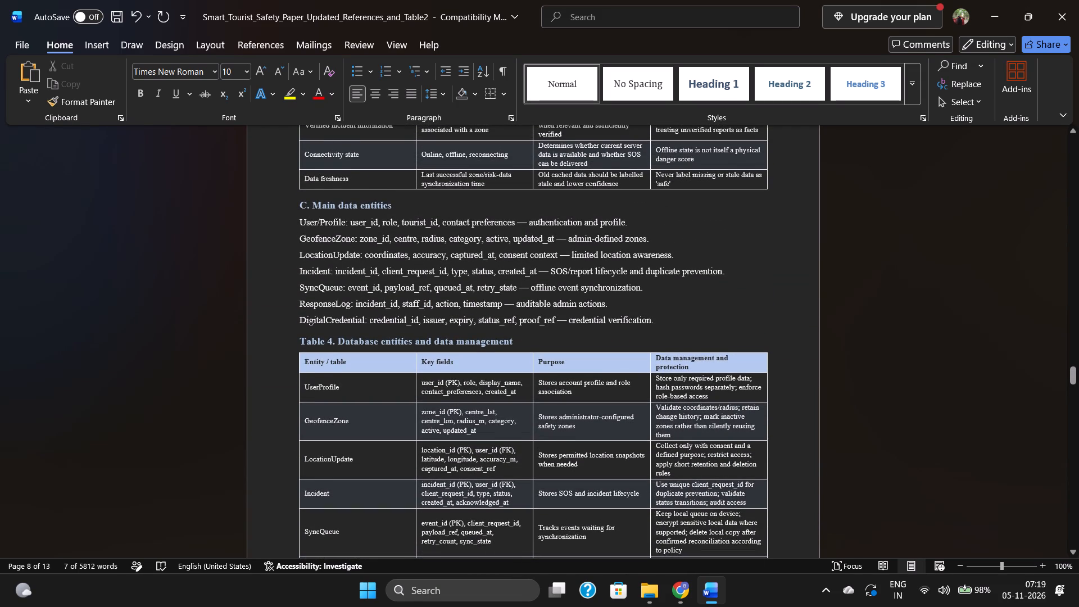
pyautogui.scroll(1, 593, 380)
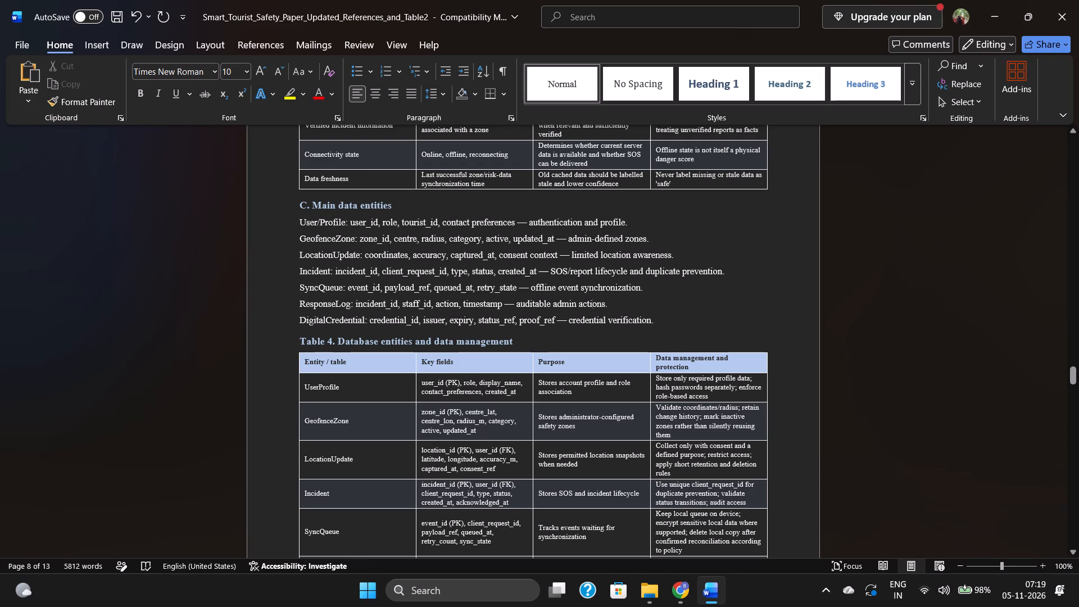
pyautogui.moveTo(515, 342); pyautogui.dragTo(301, 339)
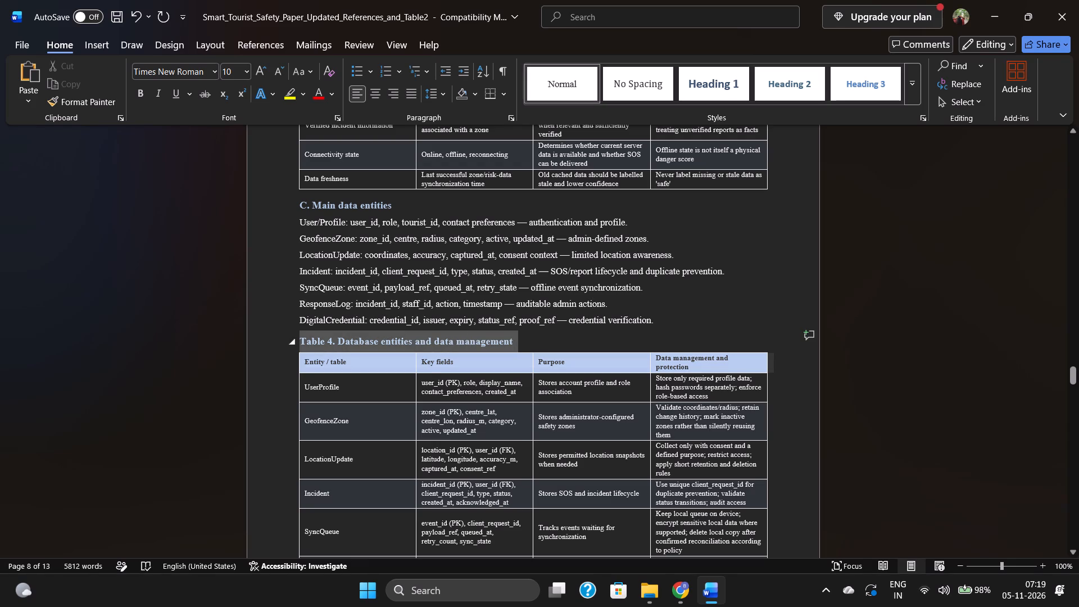
pyautogui.moveTo(301, 339); pyautogui.dragTo(302, 339)
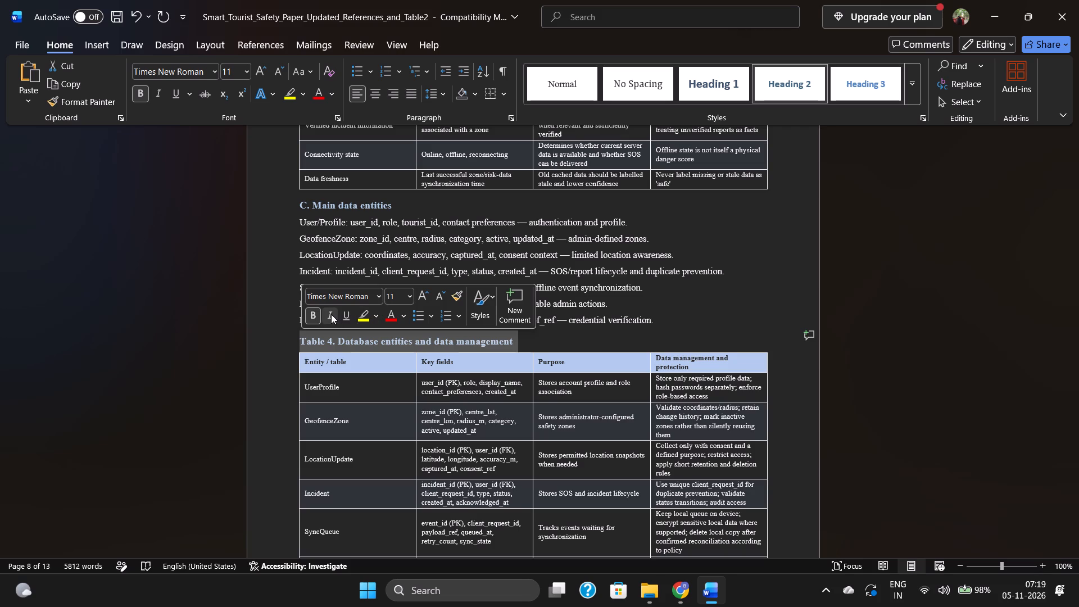
pyautogui.click(331, 314)
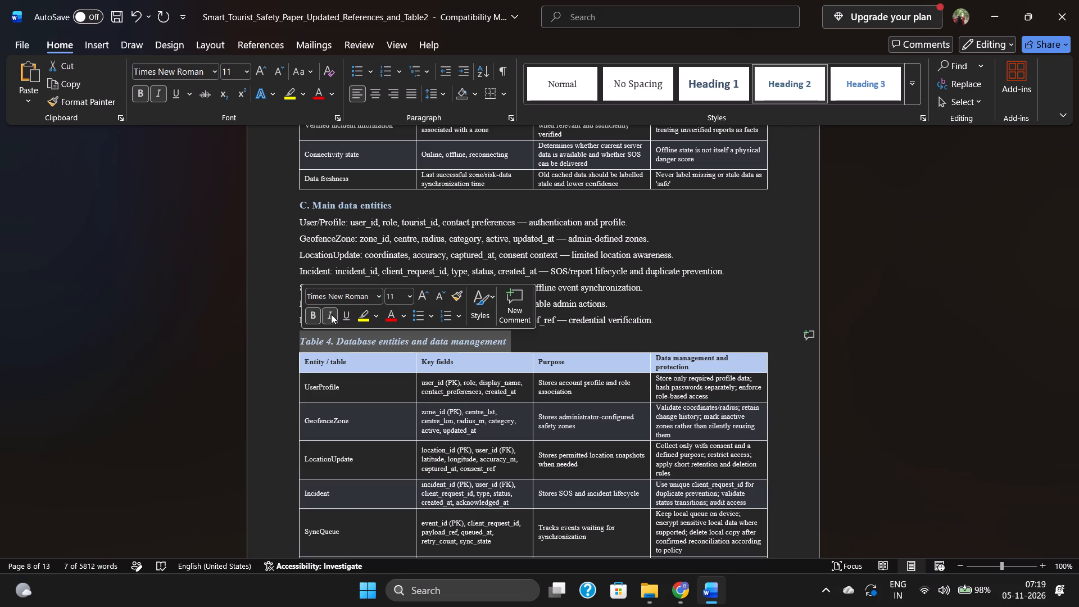
pyautogui.click(626, 333)
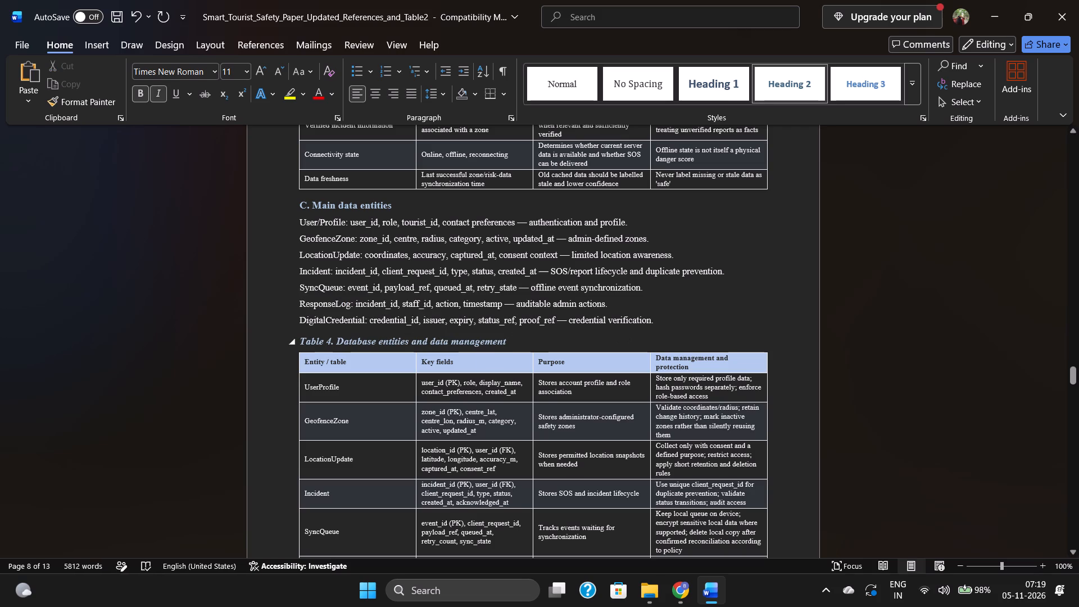
# Set the font of the "X. IMPLEMENTATION PLAN FOR THE TEAM" heading to Times New Roman.
pyautogui.scroll(-3, 453, 442)
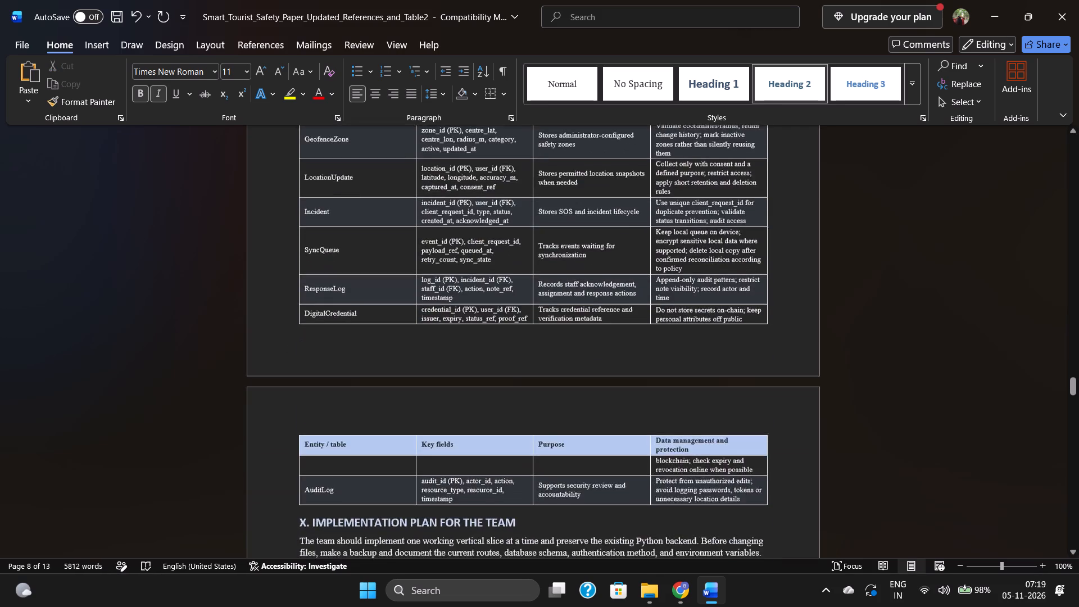
pyautogui.scroll(-5, 453, 442)
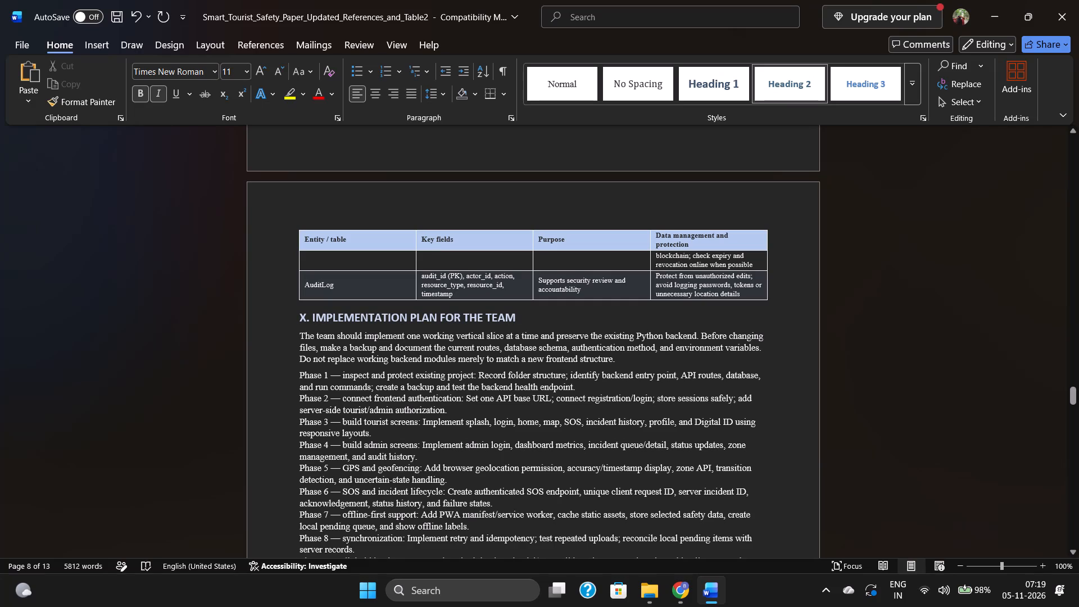
pyautogui.moveTo(519, 323); pyautogui.dragTo(293, 328)
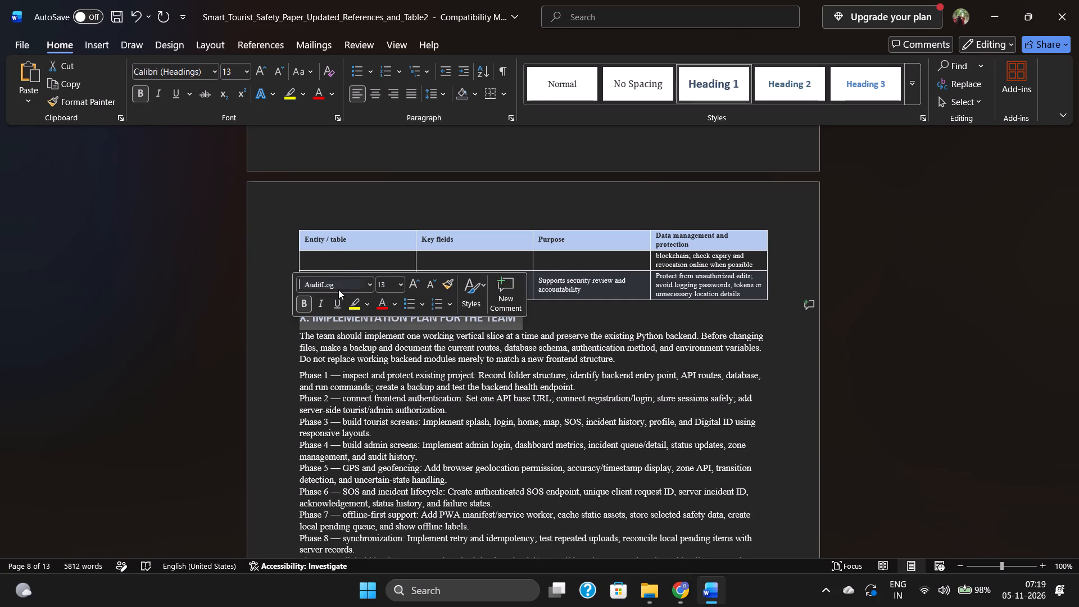
pyautogui.click(349, 285)
pyautogui.press('t')
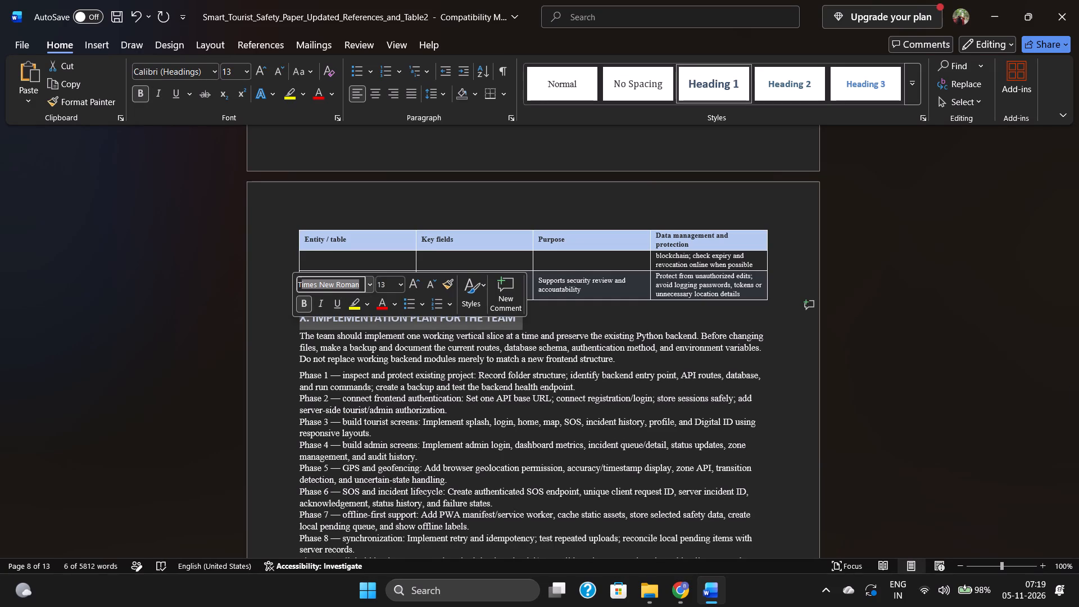
pyautogui.press('Return')
pyautogui.click(521, 415)
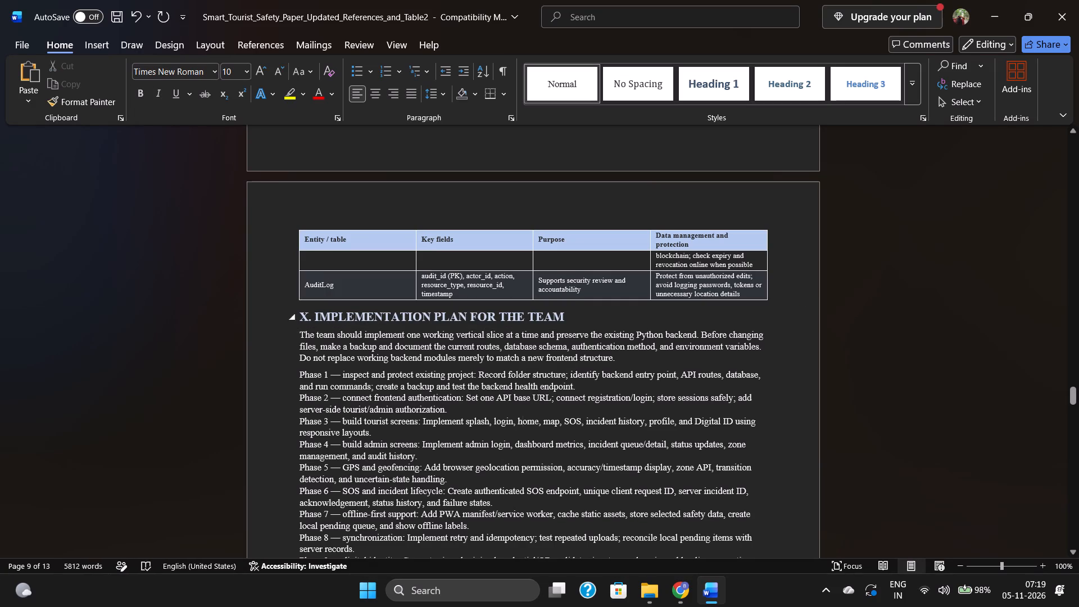
pyautogui.moveTo(300, 329); pyautogui.dragTo(619, 357)
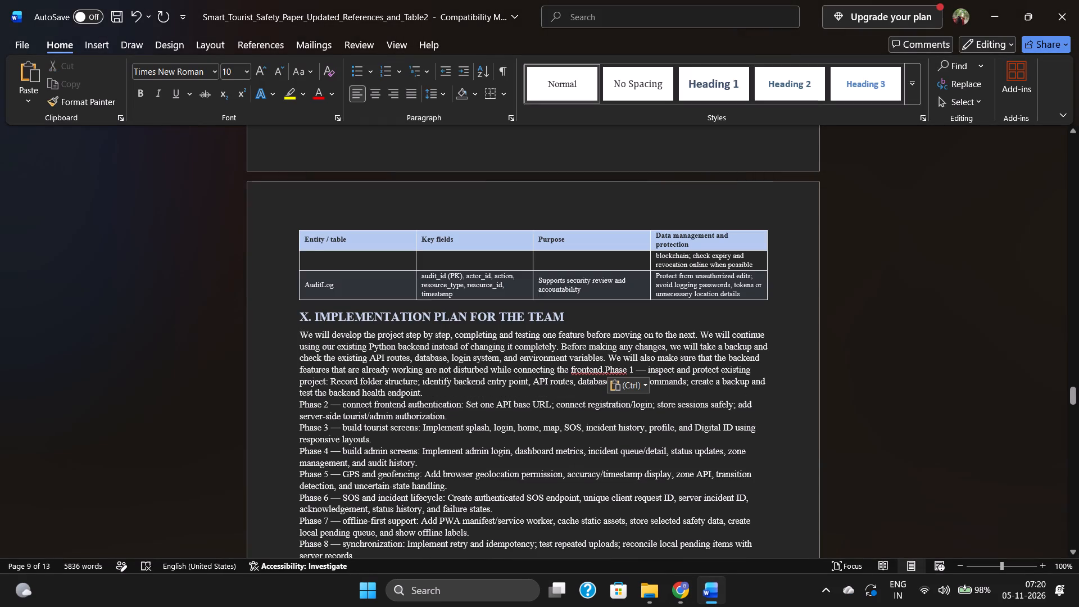
pyautogui.press('Return')
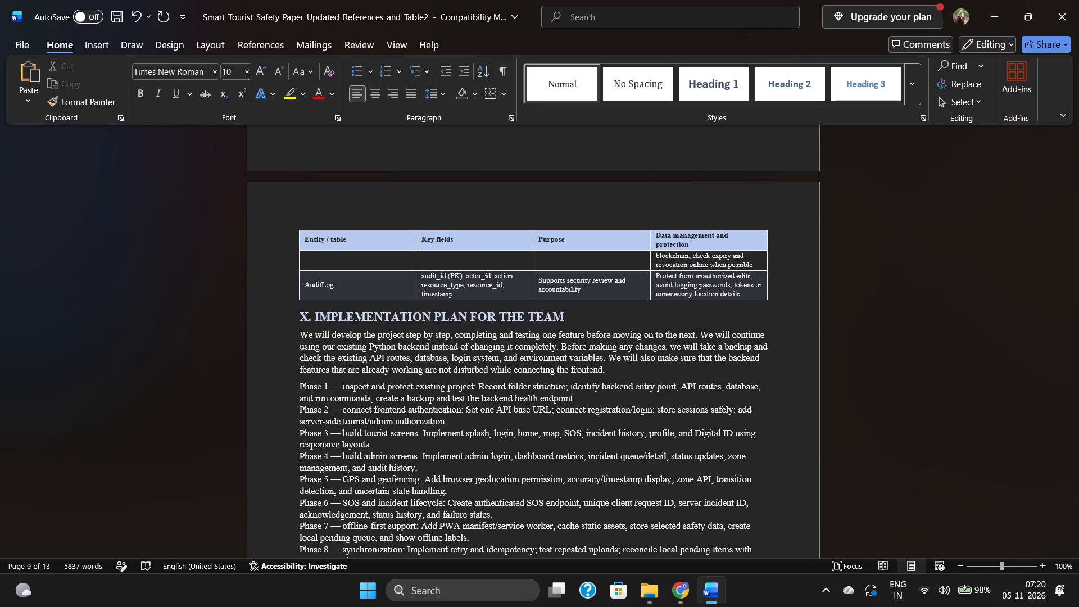
# Set the font of the "XI. TESTING AND EVALUATION METHODOLOGY" heading to Times New Roman.
pyautogui.scroll(-3, 864, 335)
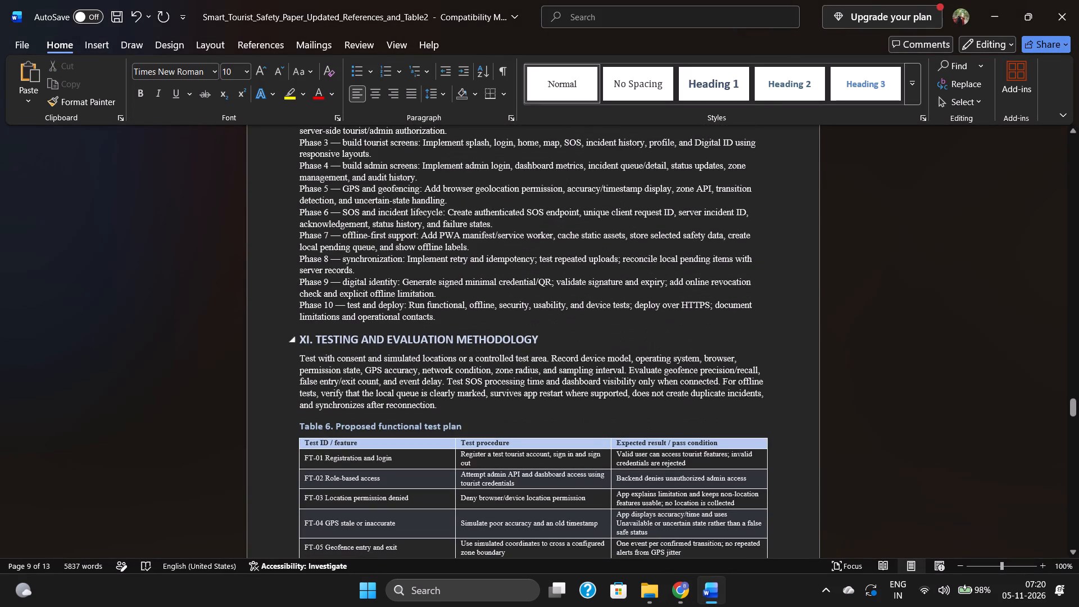
pyautogui.moveTo(557, 338); pyautogui.dragTo(294, 325)
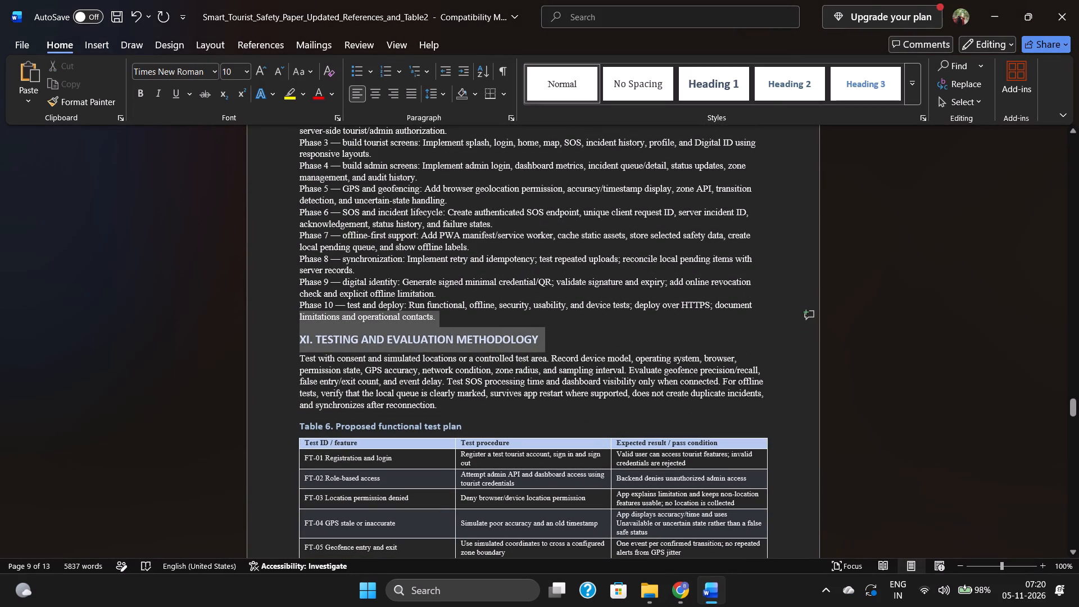
pyautogui.moveTo(294, 325); pyautogui.dragTo(302, 334)
pyautogui.click(336, 291)
pyautogui.press('t')
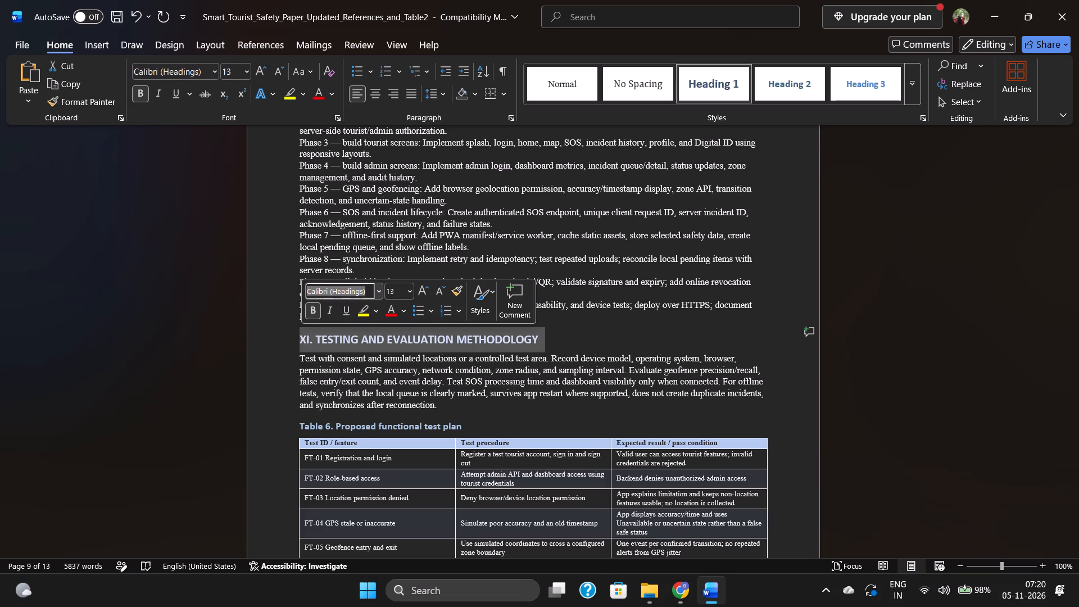
pyautogui.press('Return')
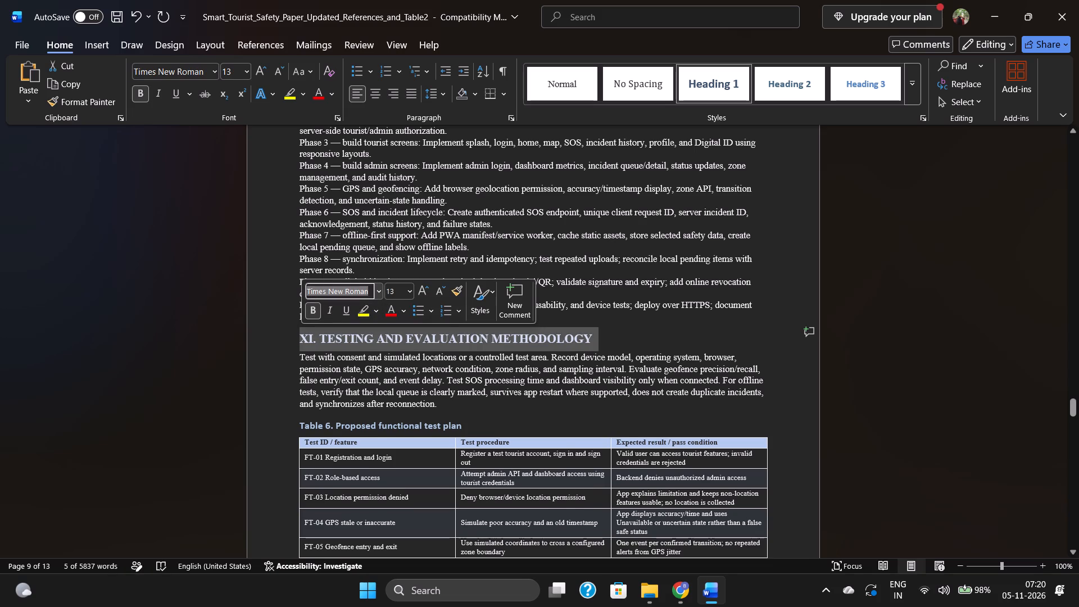
# Italicize the "Table 6. Proposed functional test plan" title and set its font to Times New Roman.
pyautogui.moveTo(468, 426); pyautogui.dragTo(328, 423)
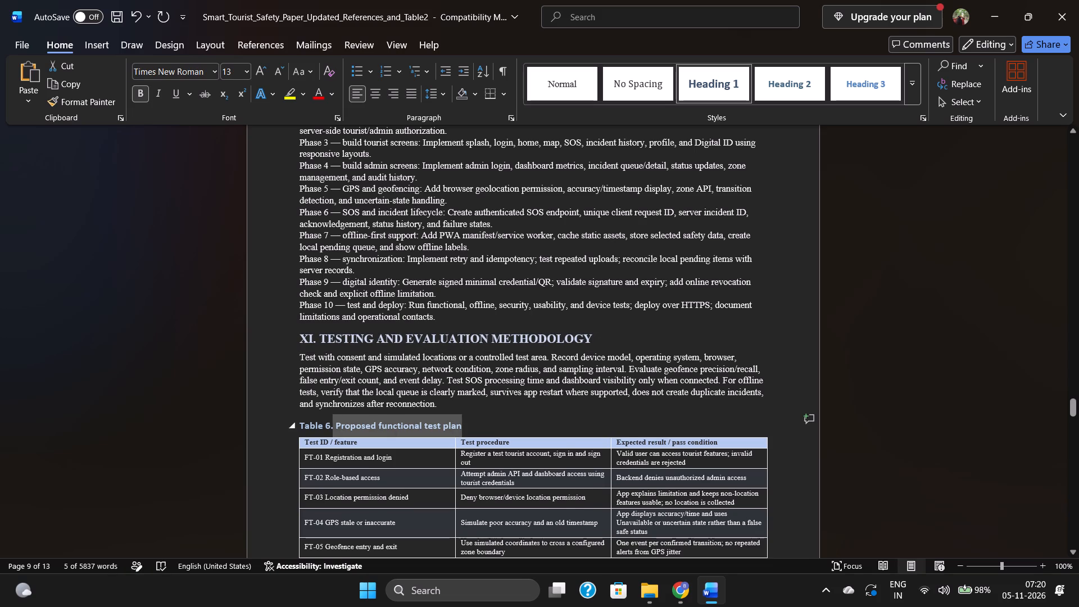
pyautogui.moveTo(328, 423); pyautogui.dragTo(294, 425)
pyautogui.click(321, 400)
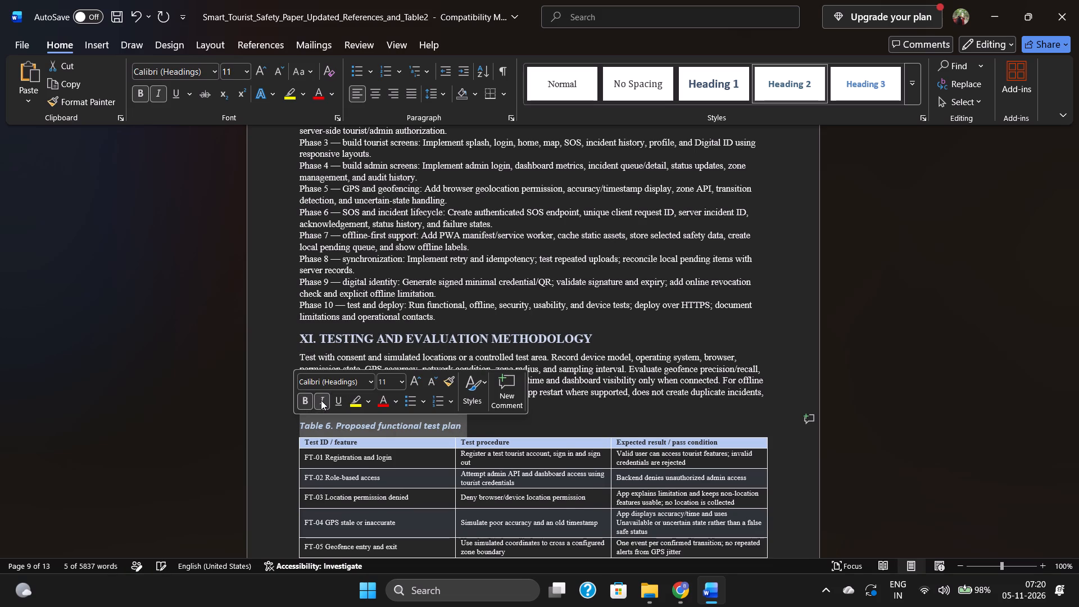
pyautogui.click(355, 382)
pyautogui.press('t')
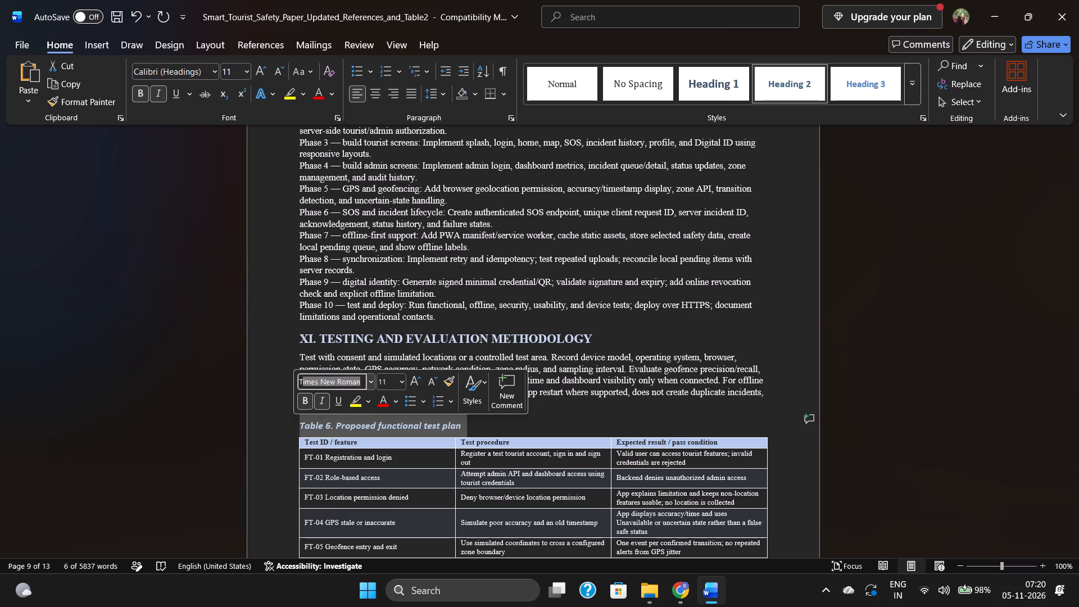
pyautogui.press('Return')
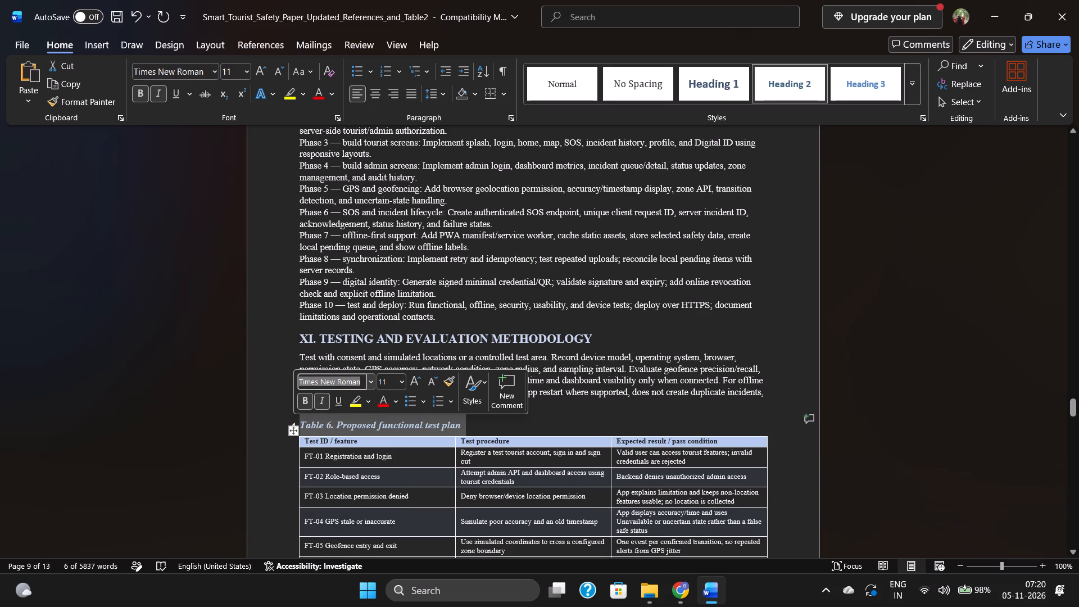
pyautogui.click(866, 338)
# Set the font of the "XII. LIMITATIONS AND FUTURE ENHANCEMENTS" heading to Times New Roman.
pyautogui.scroll(-3, 866, 338)
pyautogui.scroll(2, 866, 338)
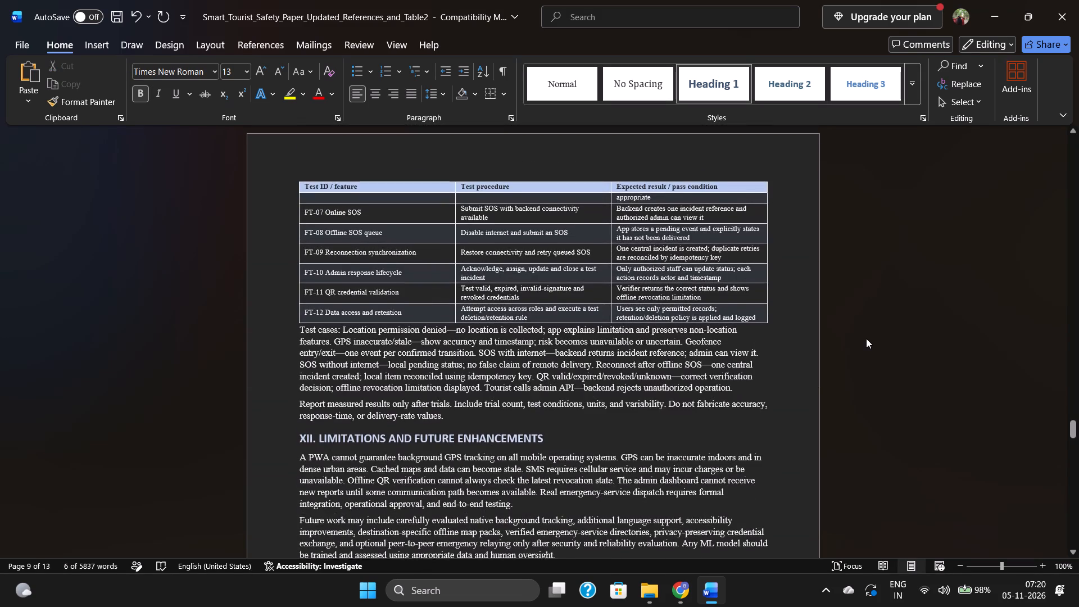
pyautogui.scroll(5, 866, 338)
pyautogui.scroll(-1, 866, 338)
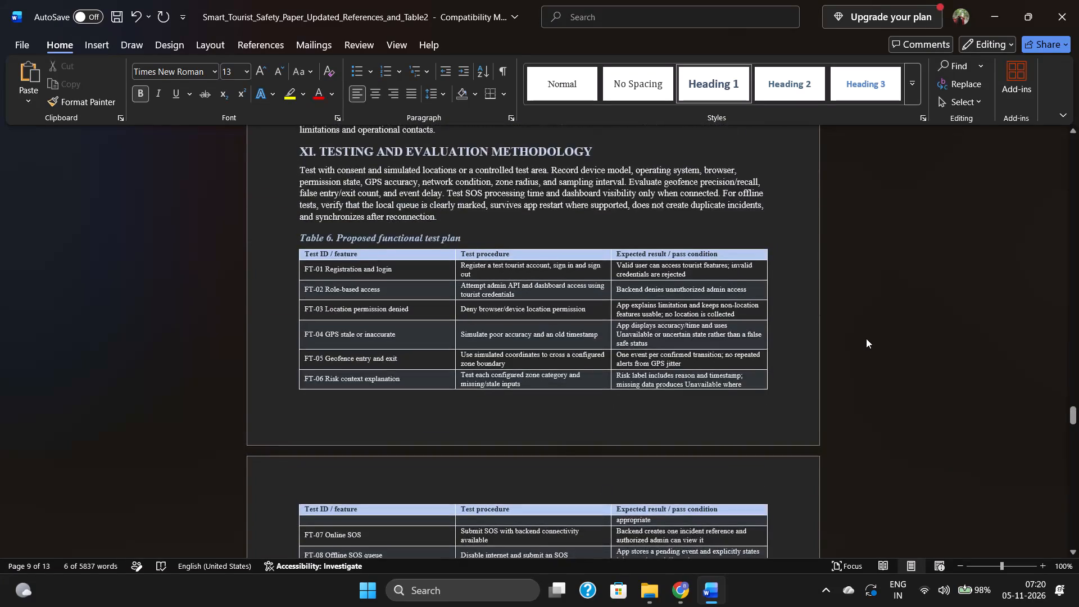
pyautogui.scroll(-2, 866, 338)
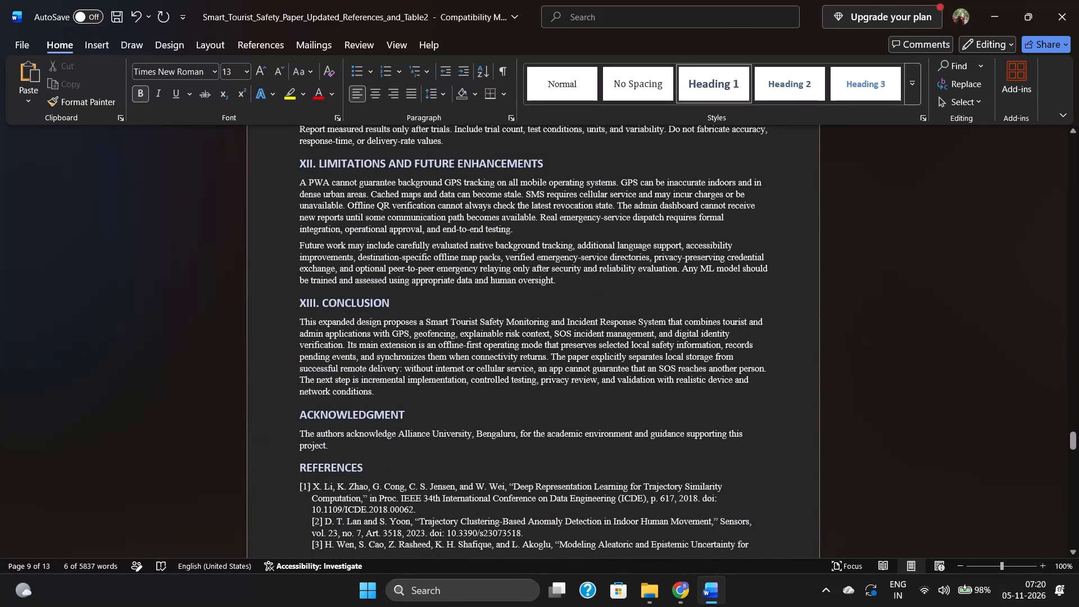
pyautogui.moveTo(549, 164); pyautogui.dragTo(341, 164)
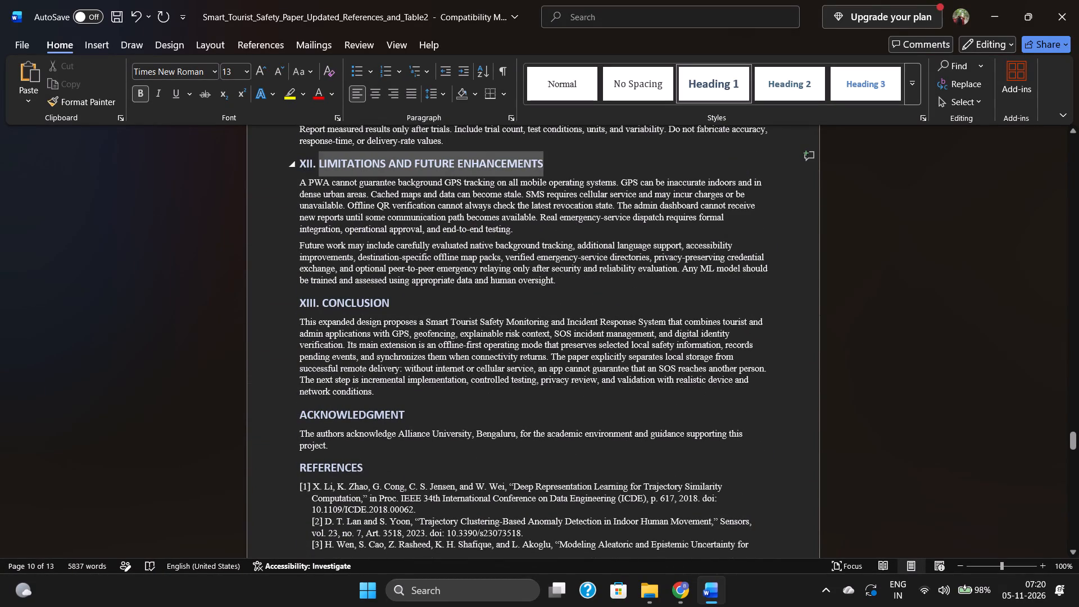
pyautogui.moveTo(341, 164); pyautogui.dragTo(297, 153)
pyautogui.click(337, 112)
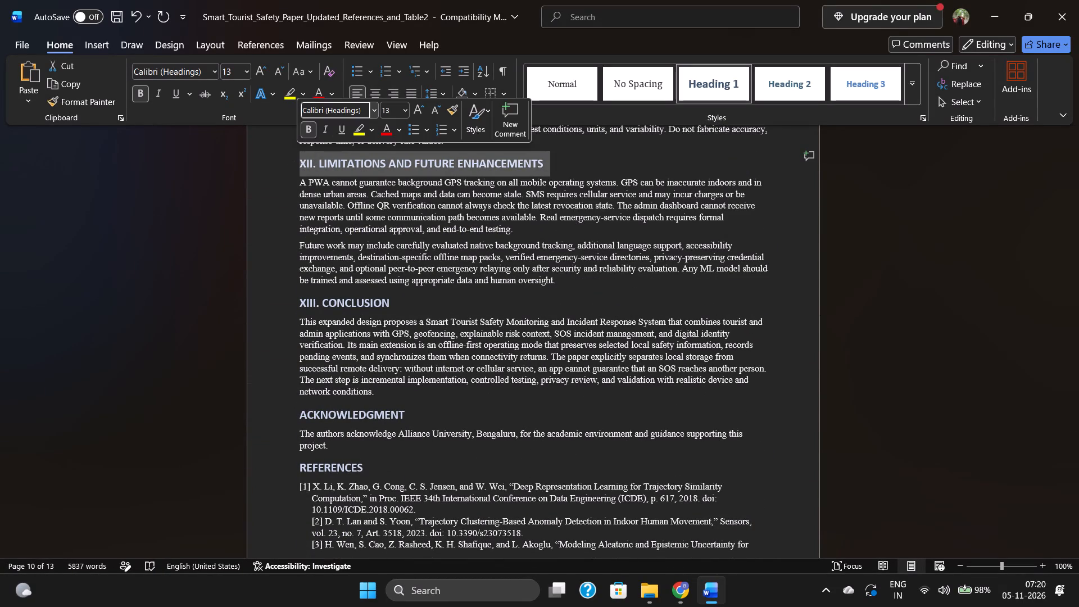
pyautogui.press('t')
pyautogui.press('Return')
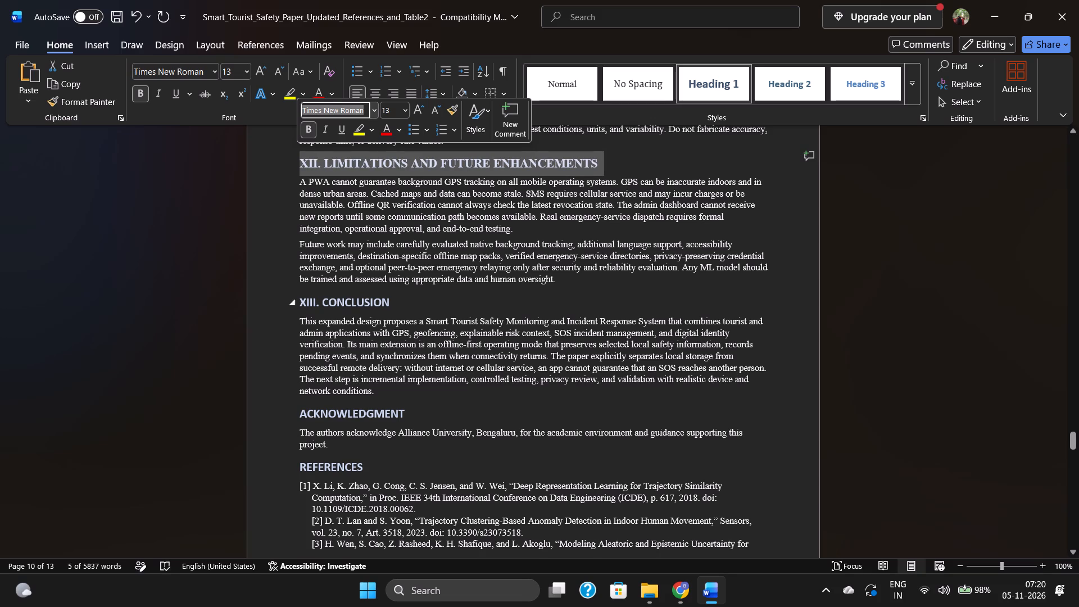
# Set the font of the "XIII. CONCLUSION" heading to Times New Roman.
pyautogui.click(392, 306)
pyautogui.moveTo(392, 306); pyautogui.dragTo(310, 312)
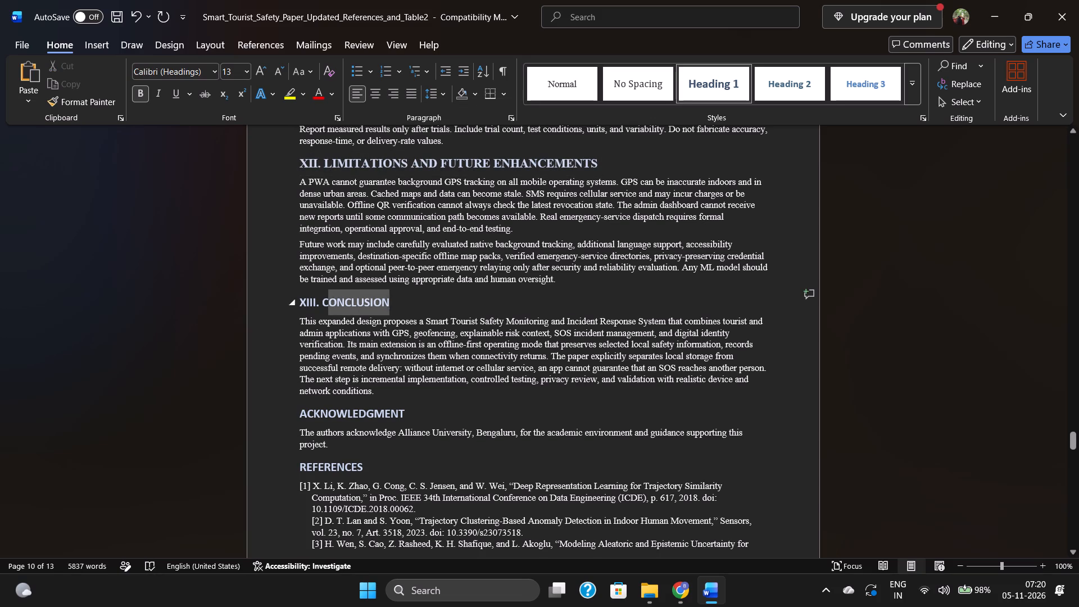
pyautogui.moveTo(310, 312); pyautogui.dragTo(307, 306)
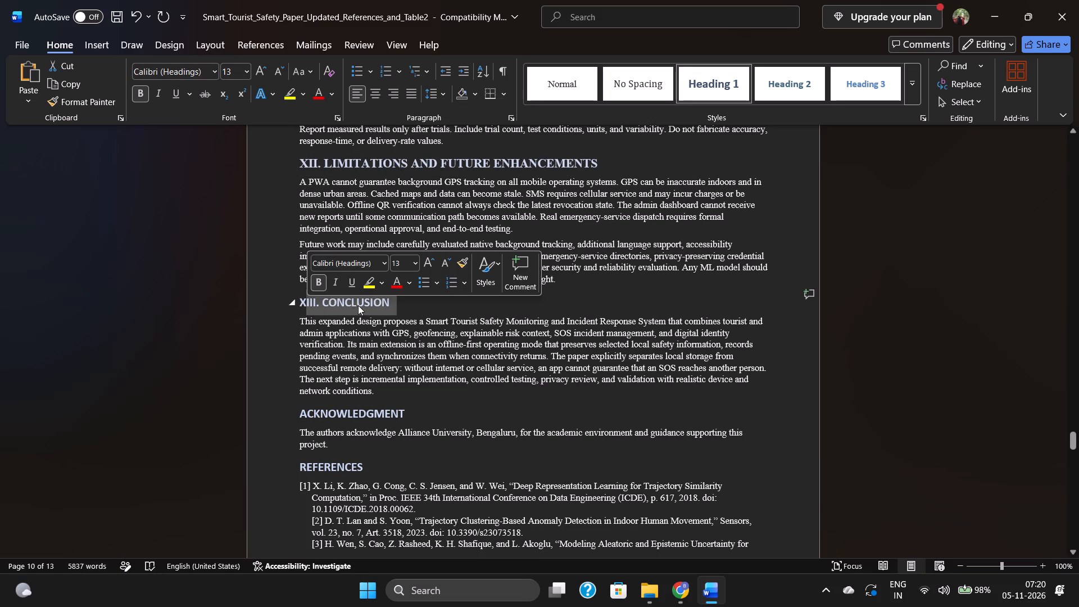
pyautogui.click(397, 305)
pyautogui.moveTo(397, 305); pyautogui.dragTo(303, 304)
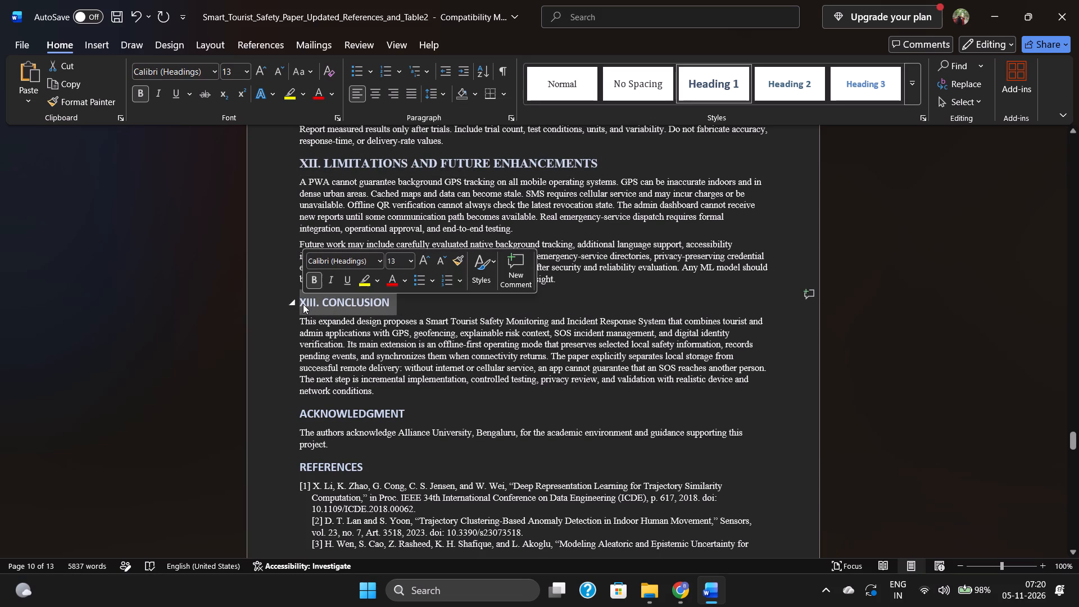
pyautogui.click(338, 257)
pyautogui.press('t')
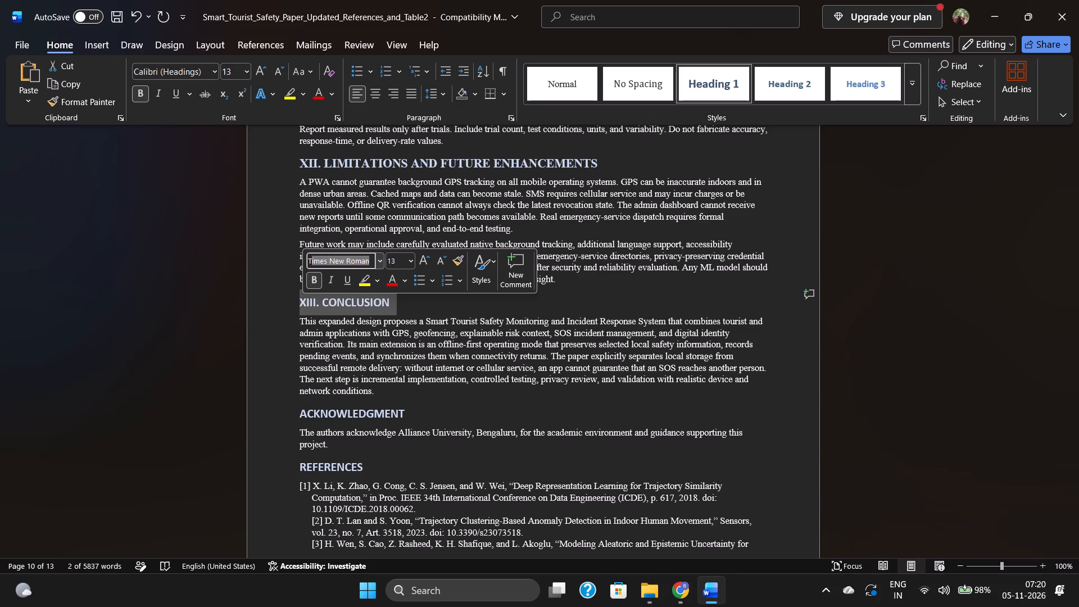
pyautogui.press('Return')
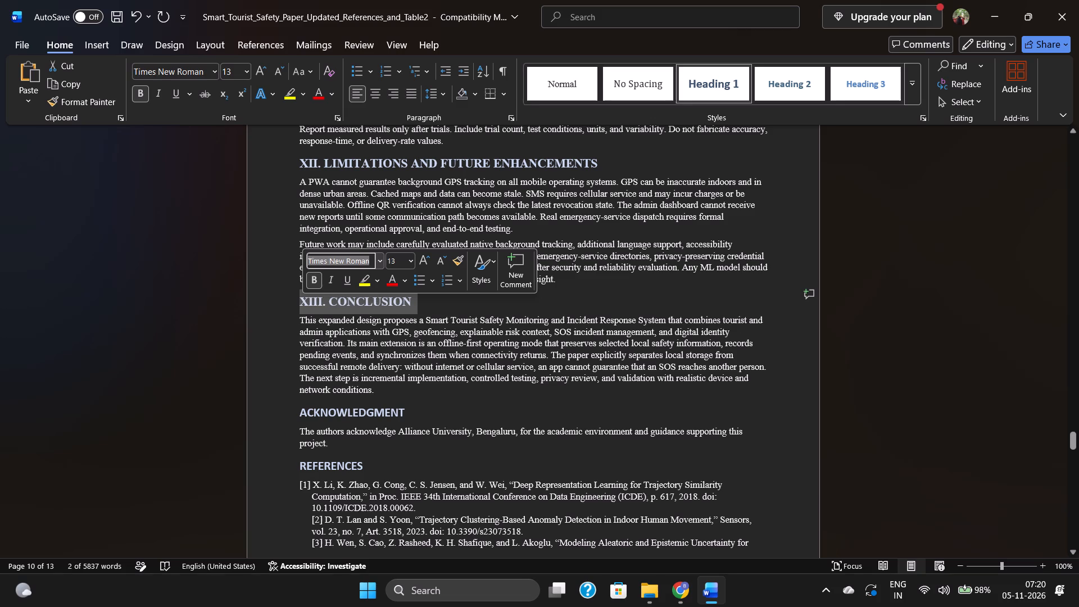
# Set the font of the "ACKNOWLEDGMENT" heading to Times New Roman.
pyautogui.moveTo(407, 410); pyautogui.dragTo(301, 403)
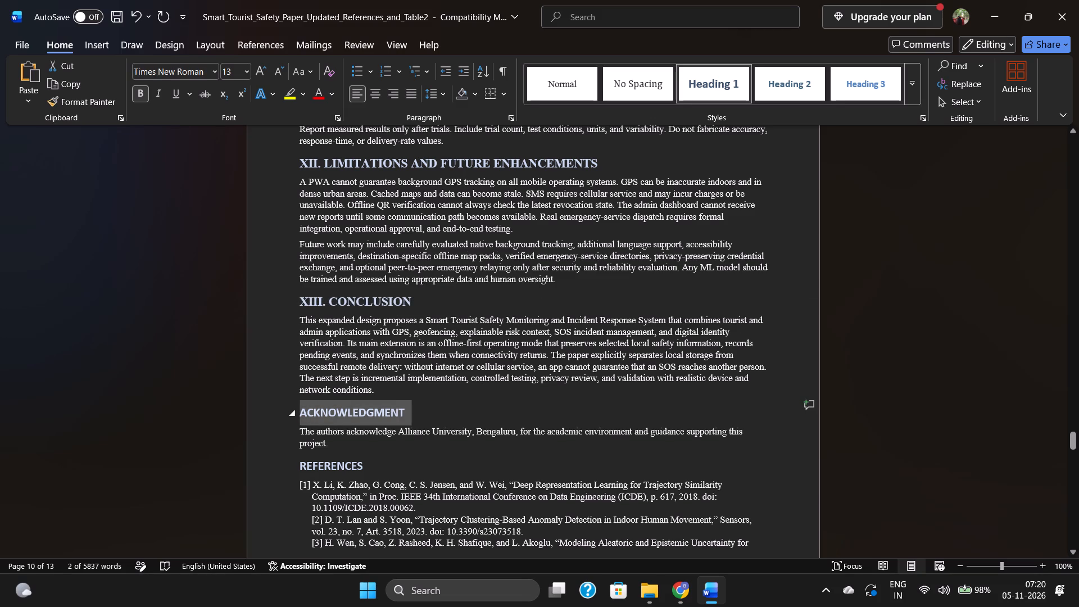
pyautogui.moveTo(301, 403); pyautogui.dragTo(301, 402)
pyautogui.click(338, 357)
pyautogui.press('t')
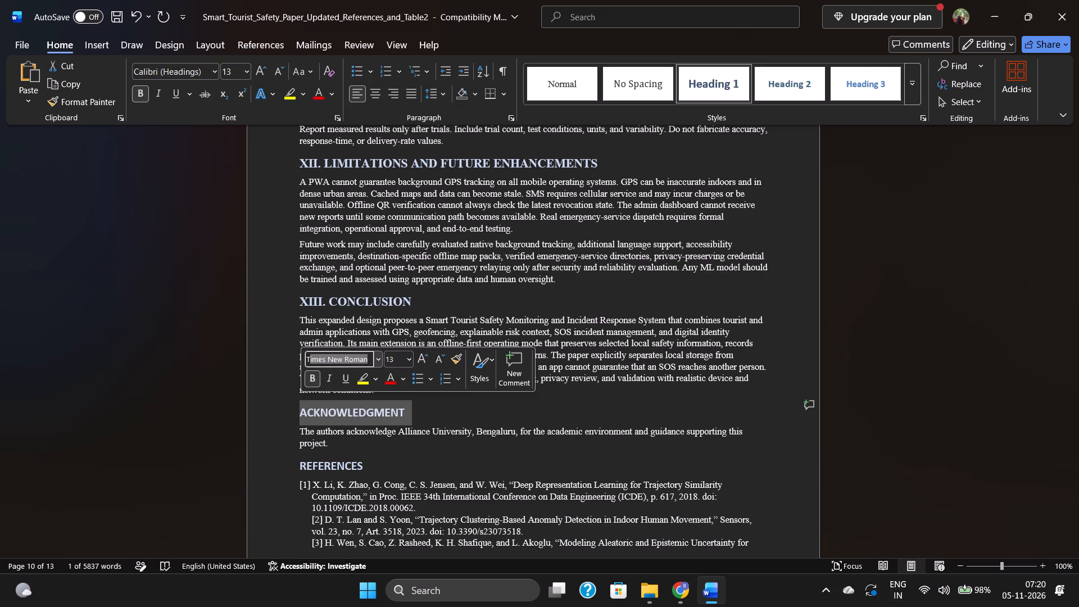
pyautogui.press('Return')
# Set the font of the "REFERENCES" heading to Times New Roman.
pyautogui.moveTo(363, 468); pyautogui.dragTo(298, 460)
pyautogui.click(329, 417)
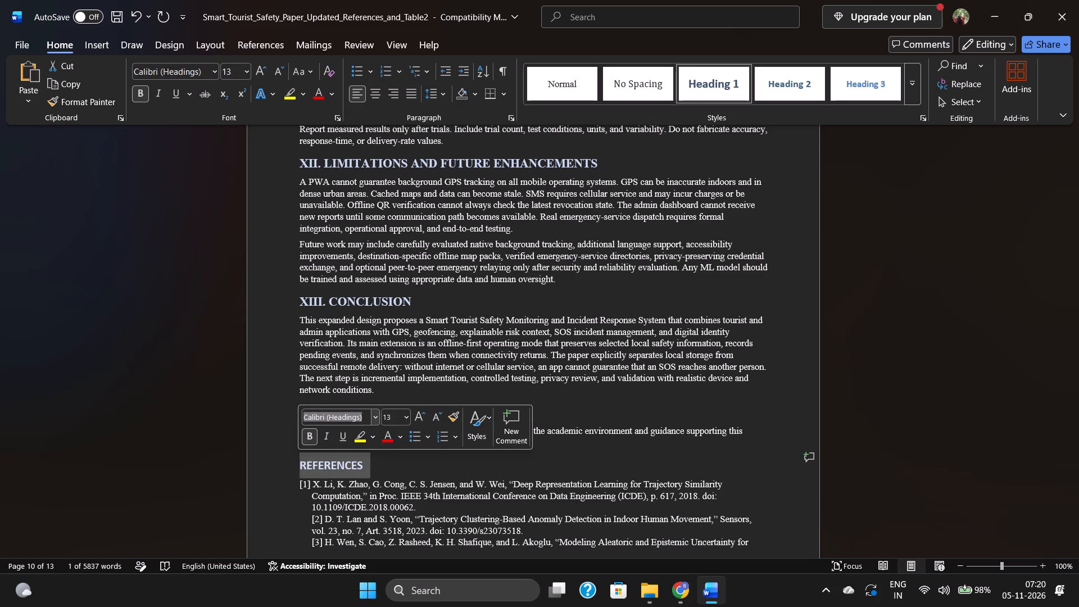
pyautogui.press('t')
pyautogui.press('Return')
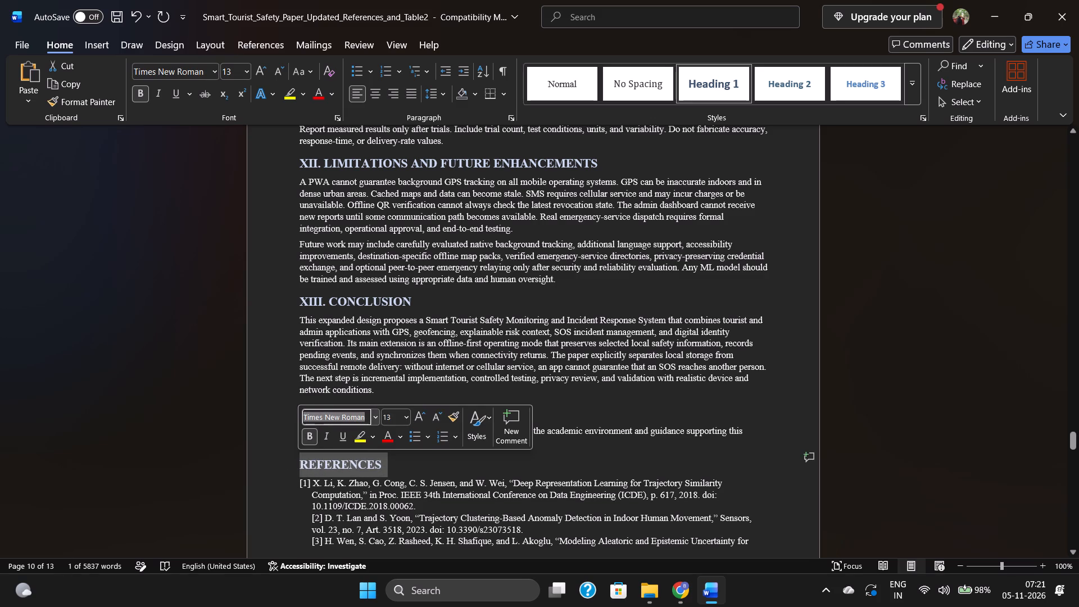
# Insert five spaces before reference [1] so that it lines up with the other entries in the reference list.
pyautogui.scroll(-2, 492, 220)
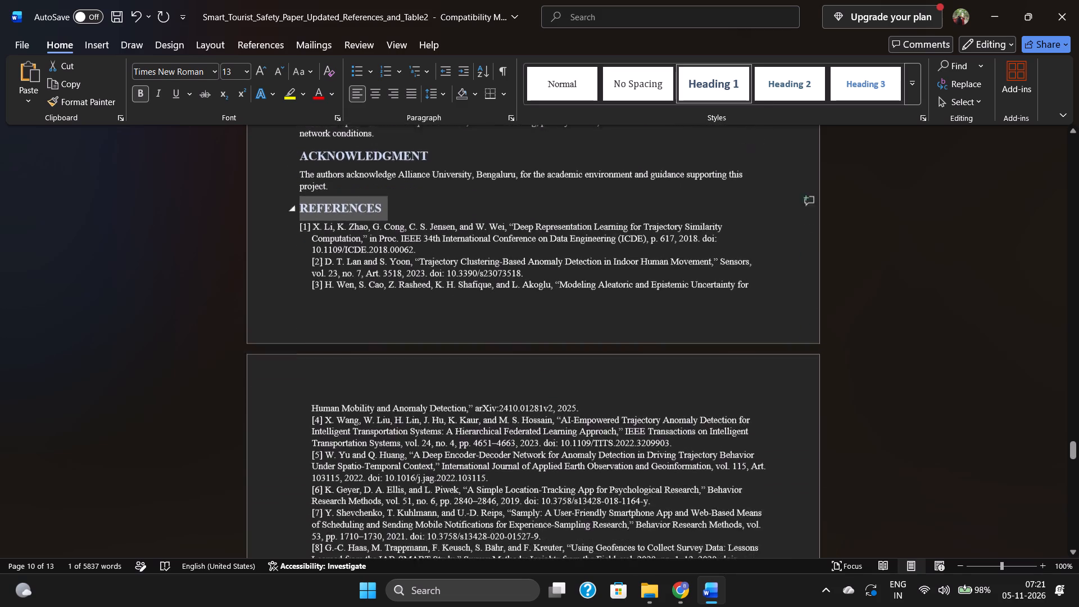
pyautogui.scroll(-2, 492, 220)
pyautogui.scroll(-2, 473, 346)
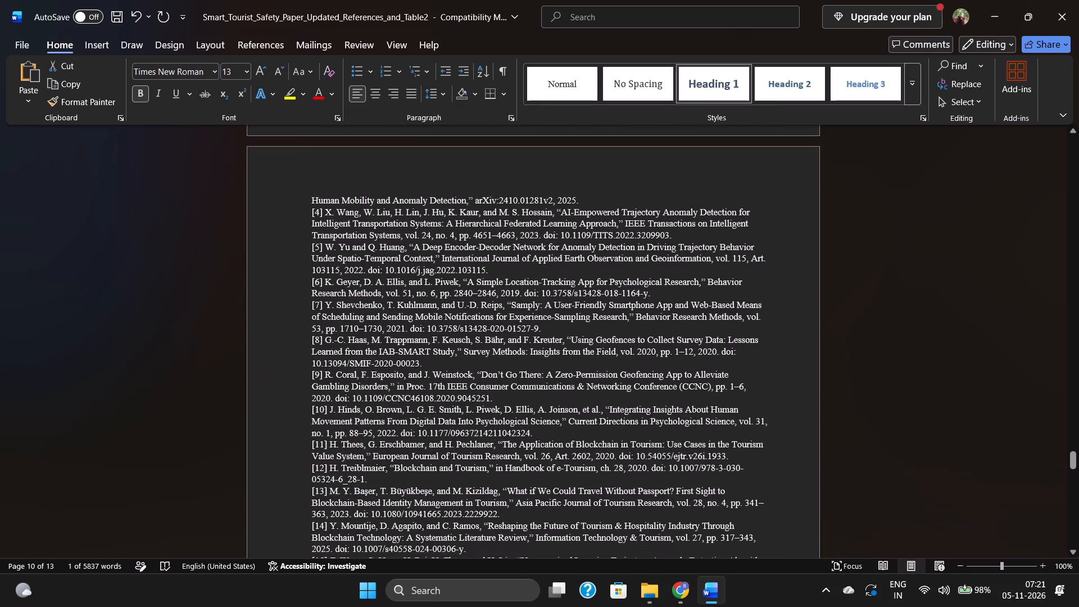
pyautogui.scroll(2, 473, 346)
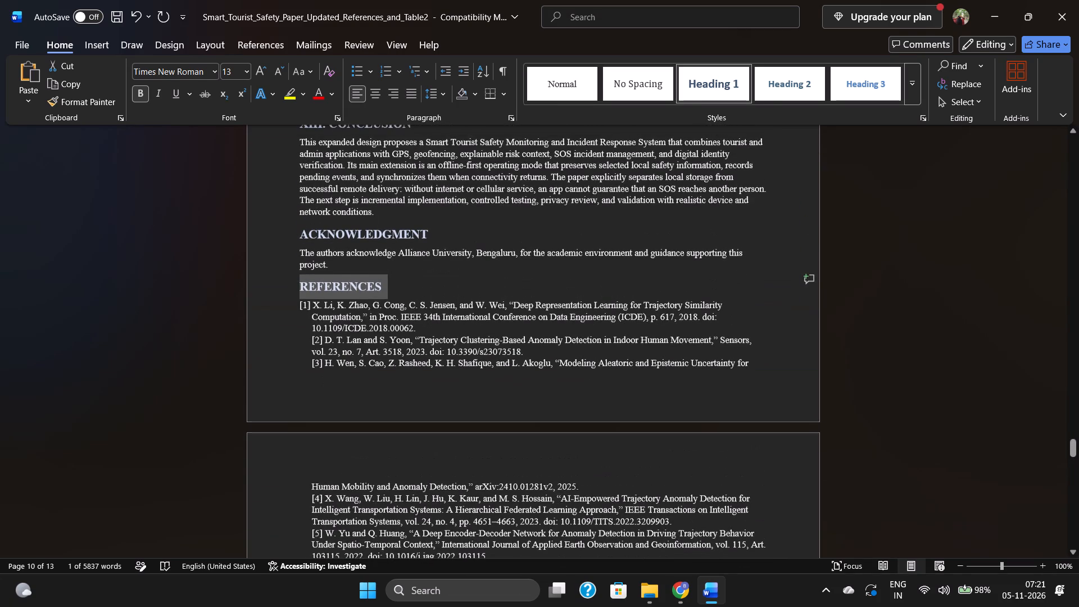
pyautogui.click(297, 309)
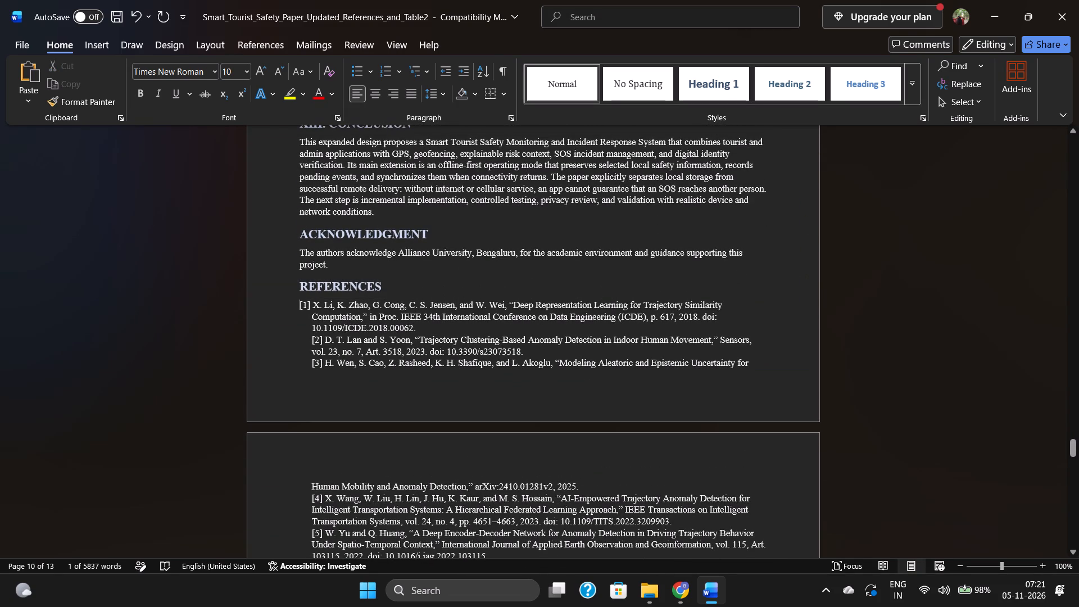
pyautogui.press('space')
pyautogui.press('space')
pyautogui.press('space')
pyautogui.press('space')
pyautogui.press('space')
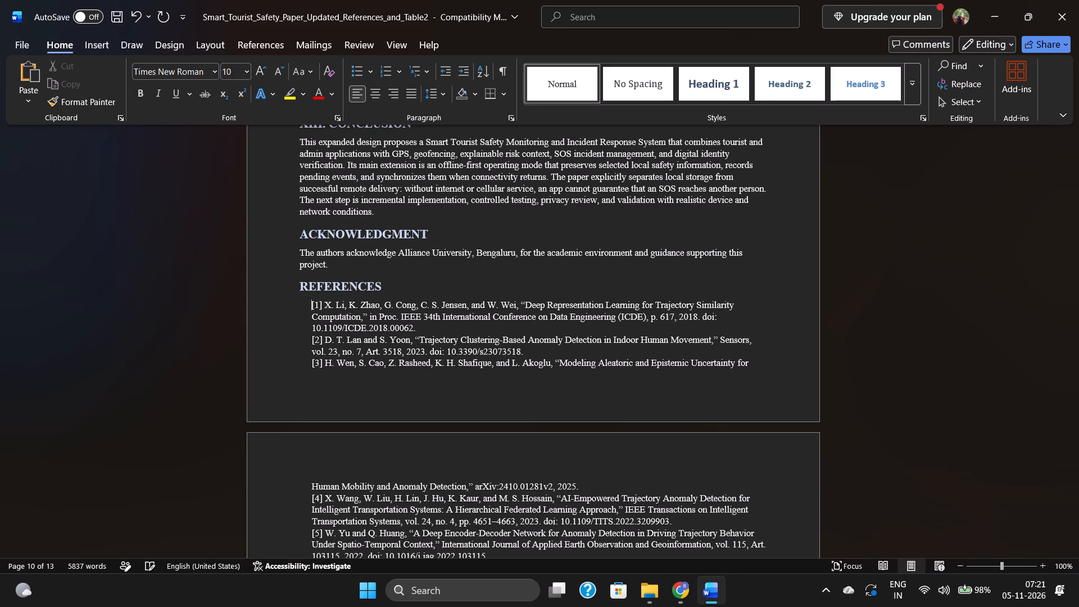
# Delete the "Reference note" paragraph after reference [15], including its leftover empty line.
pyautogui.scroll(-8, 450, 310)
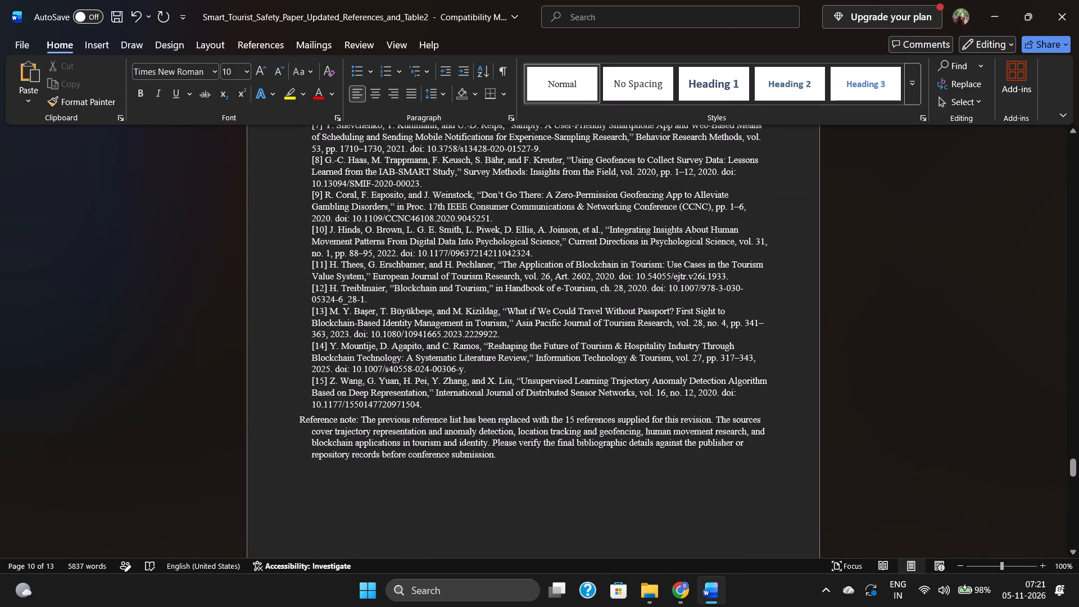
pyautogui.moveTo(297, 422); pyautogui.dragTo(459, 456)
pyautogui.click(459, 456)
pyautogui.click(499, 464)
pyautogui.moveTo(497, 460); pyautogui.dragTo(298, 426)
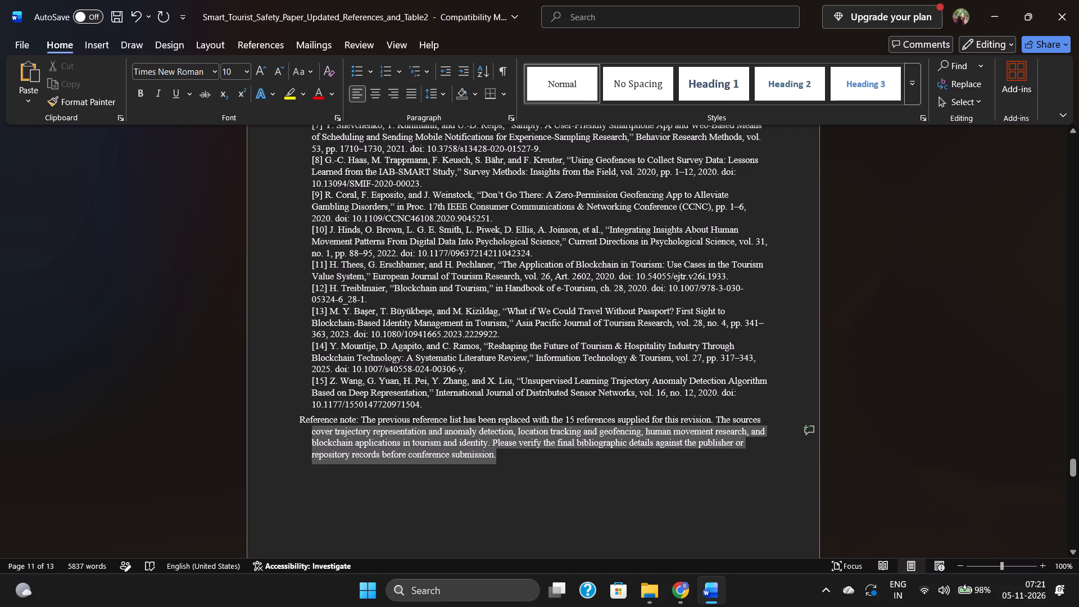
pyautogui.moveTo(298, 426); pyautogui.dragTo(293, 422)
pyautogui.press('BackSpace')
pyautogui.press('BackSpace')
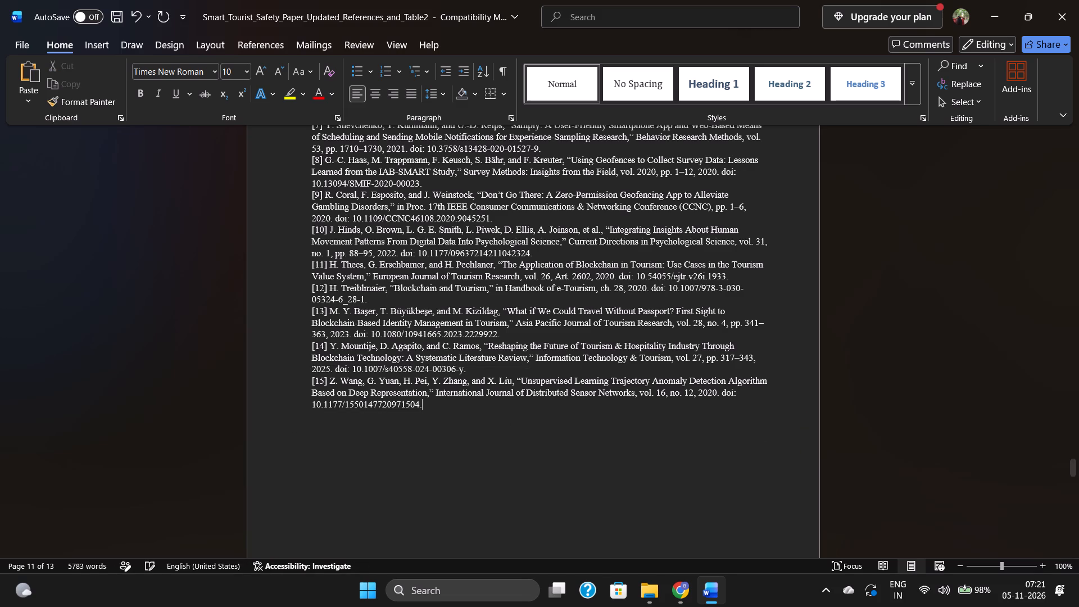
# Italicize the caption "Figure 1. Proposed system architecture" in the visual figures section.
pyautogui.scroll(-4, 293, 416)
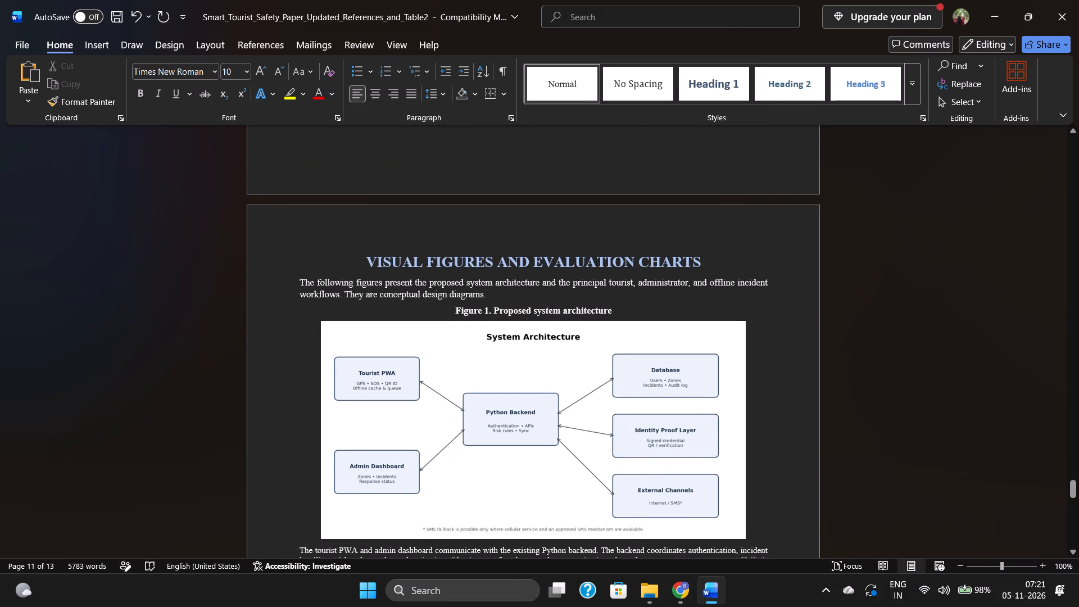
pyautogui.moveTo(452, 311); pyautogui.dragTo(607, 315)
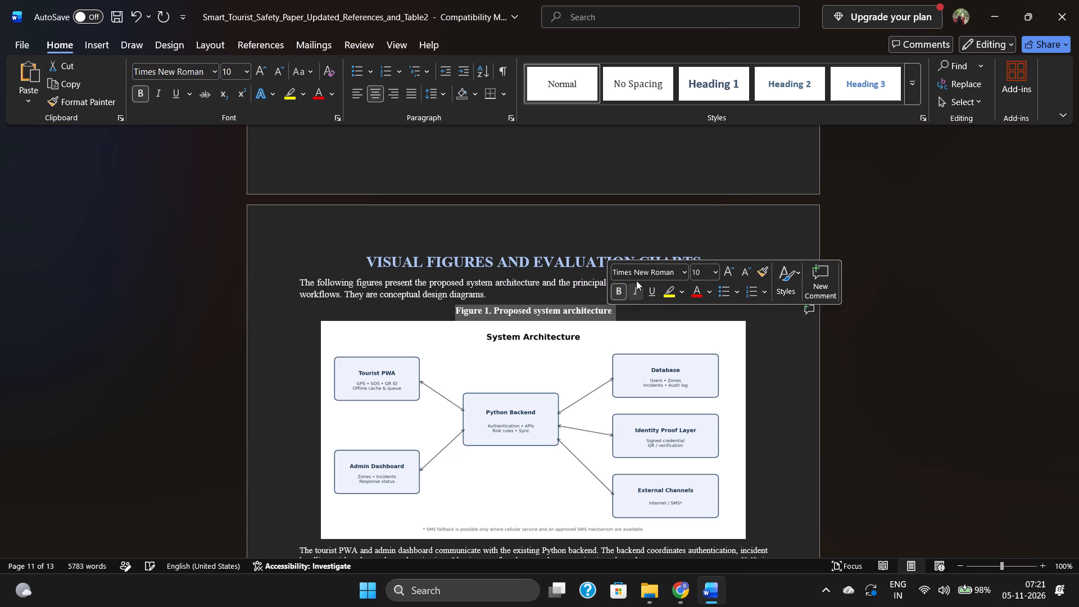
pyautogui.click(640, 288)
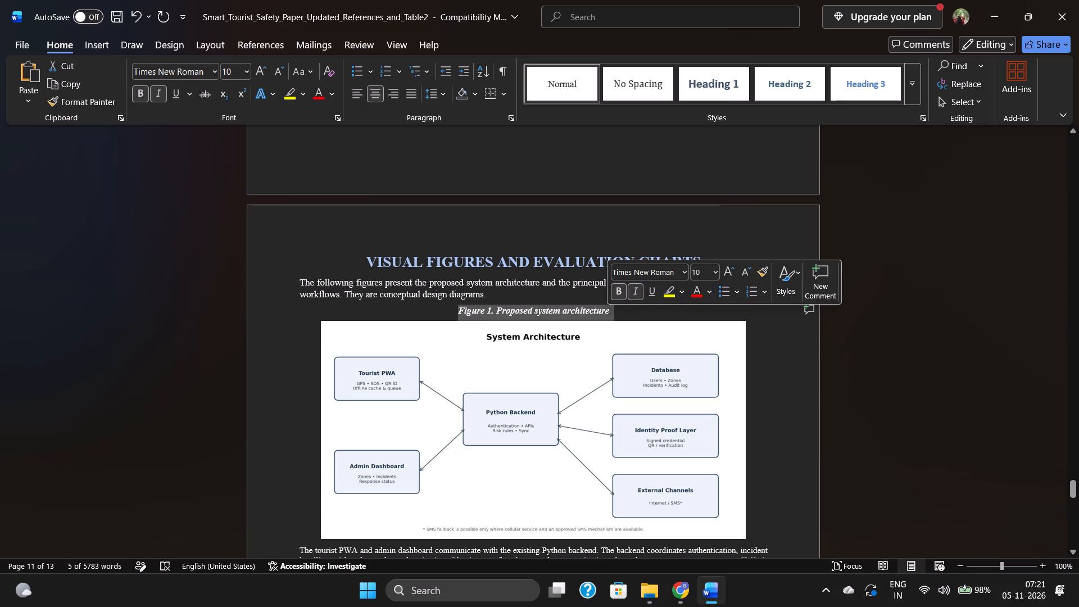
pyautogui.click(758, 389)
# Italicize the caption "Figure 2. Tourist application workflow" above the tourist workflow diagram.
pyautogui.scroll(-3, 758, 389)
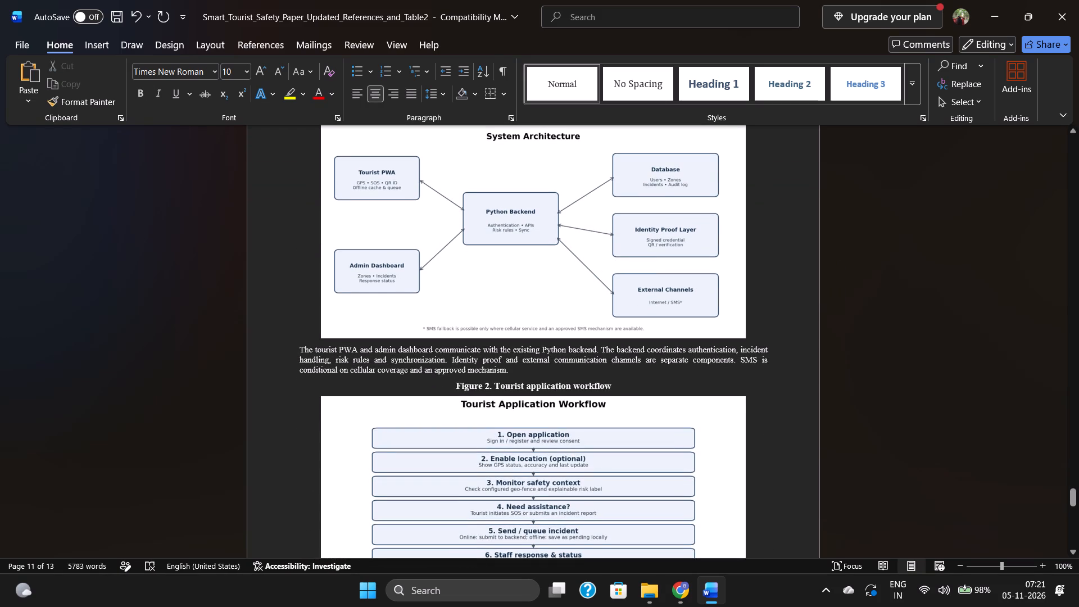
pyautogui.moveTo(451, 386); pyautogui.dragTo(507, 384)
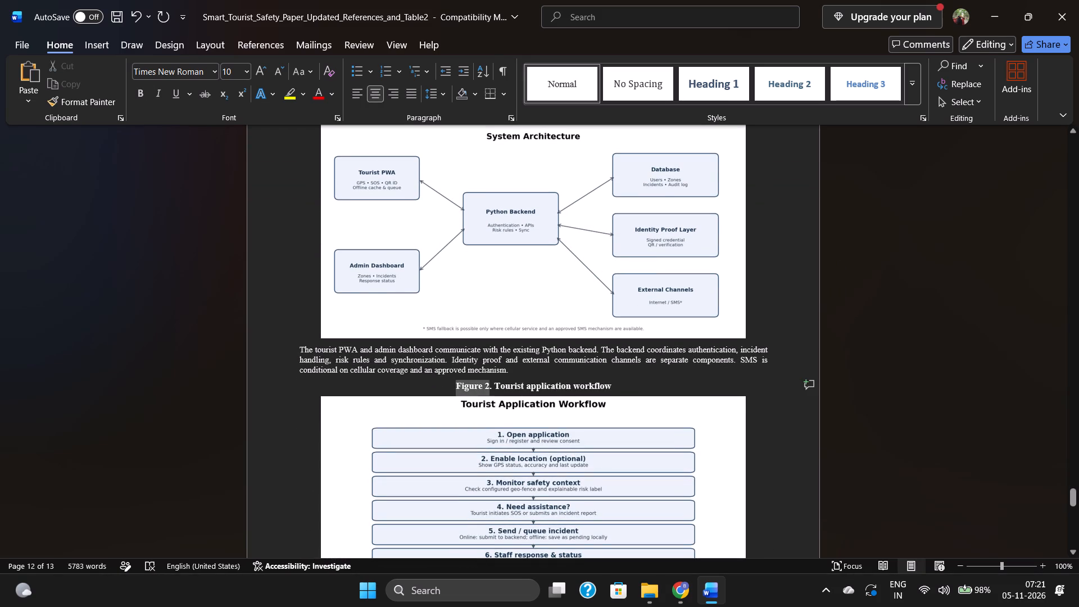
pyautogui.moveTo(507, 384); pyautogui.dragTo(601, 385)
pyautogui.click(629, 363)
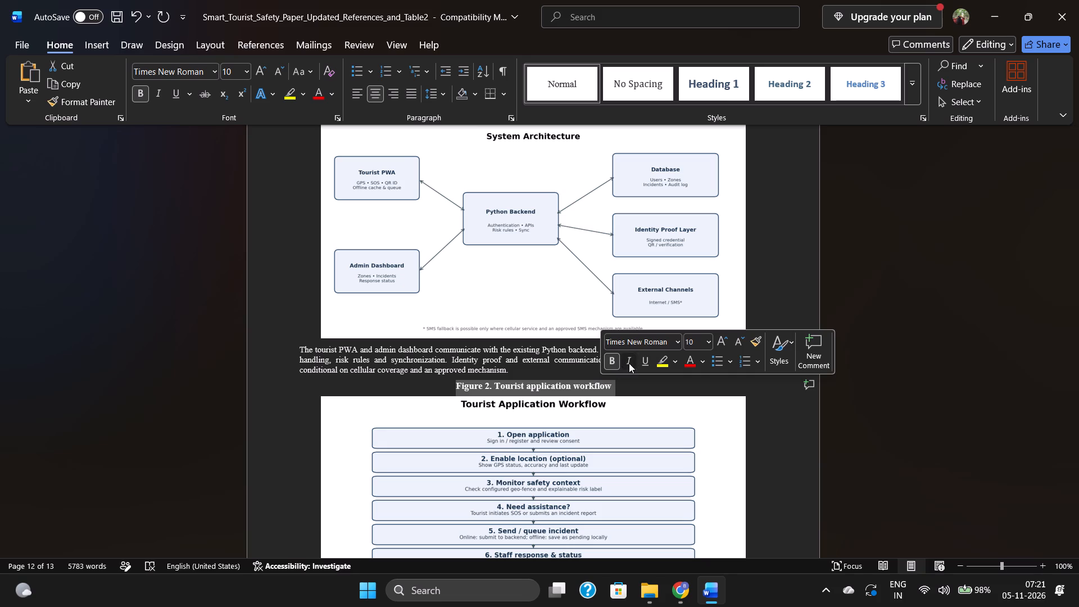
pyautogui.click(812, 266)
# Italicize the caption "Figure 3. Administrator incident-response workflow" at the end of page 12.
pyautogui.scroll(-1, 951, 269)
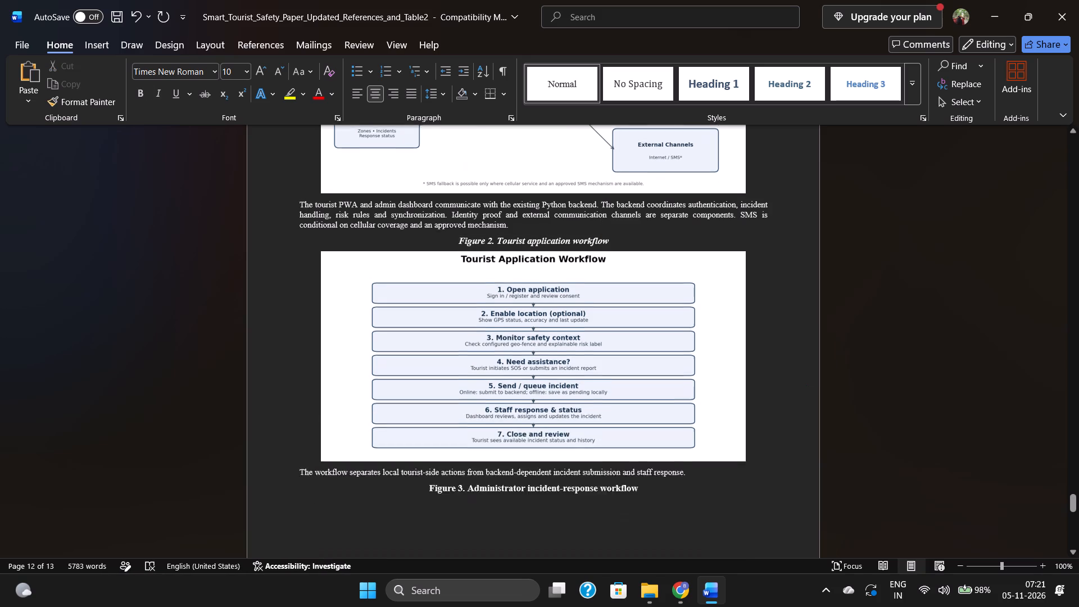
pyautogui.scroll(-3, 951, 269)
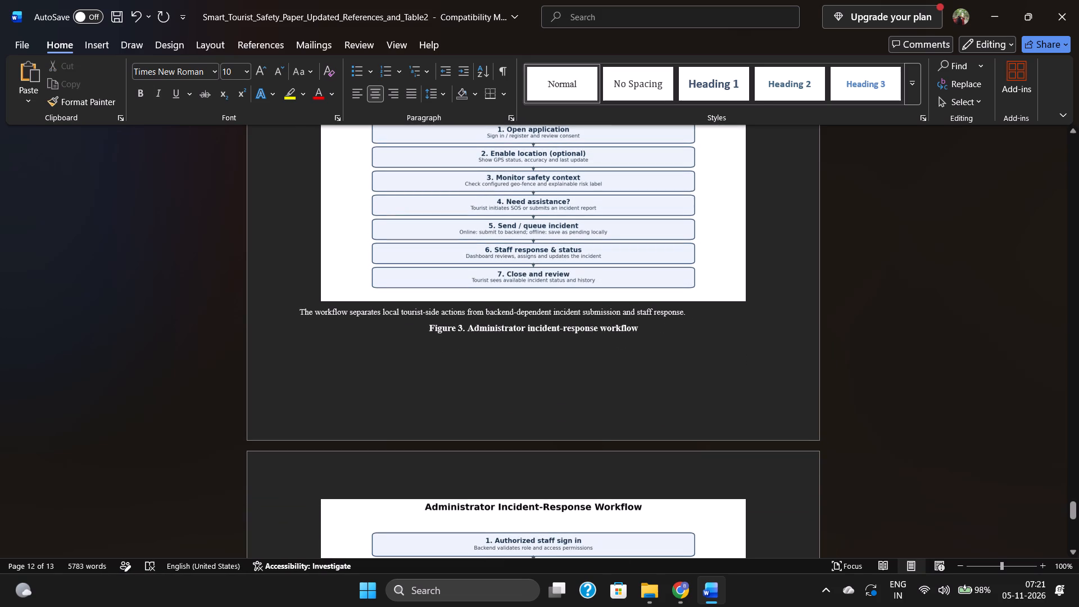
pyautogui.moveTo(427, 332); pyautogui.dragTo(629, 330)
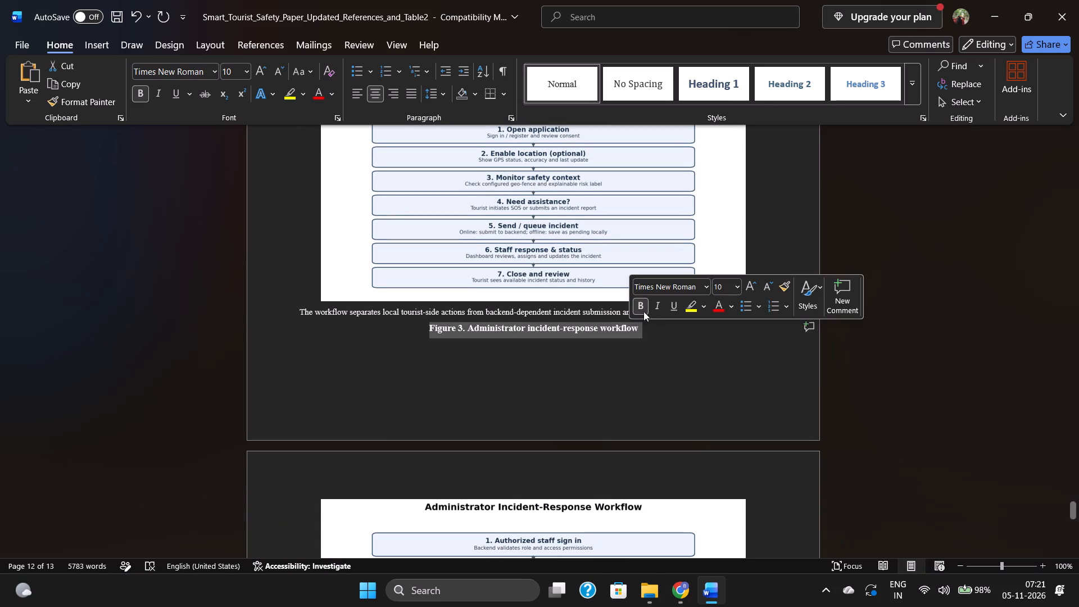
pyautogui.click(654, 307)
pyautogui.click(892, 205)
# Italicize the caption "Figure 4. Offline-first SOS and synchronization workflow" on the last page.
pyautogui.scroll(-2, 892, 205)
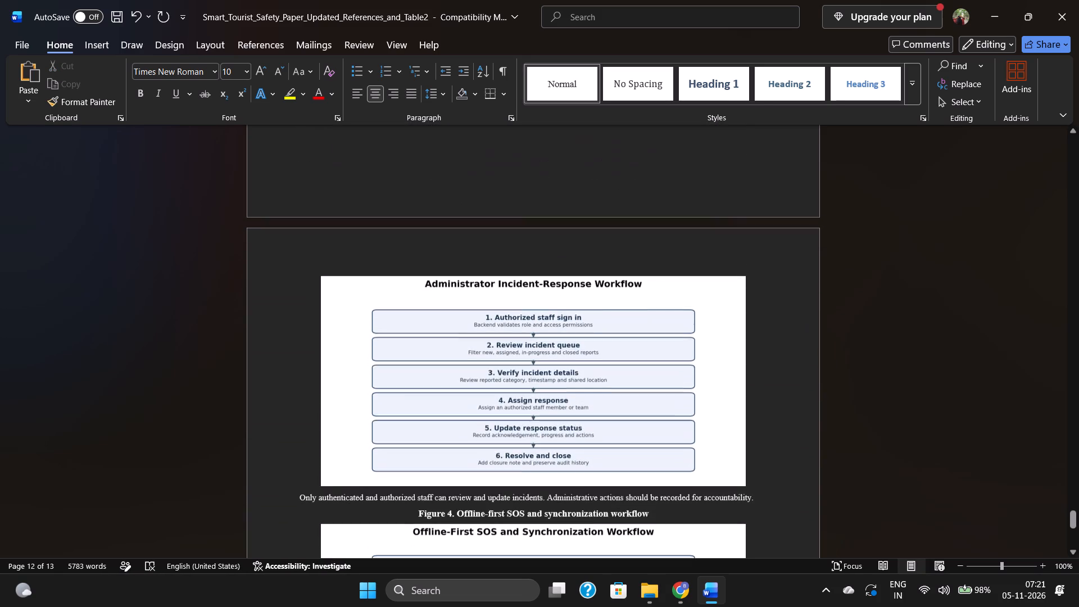
pyautogui.scroll(-4, 892, 205)
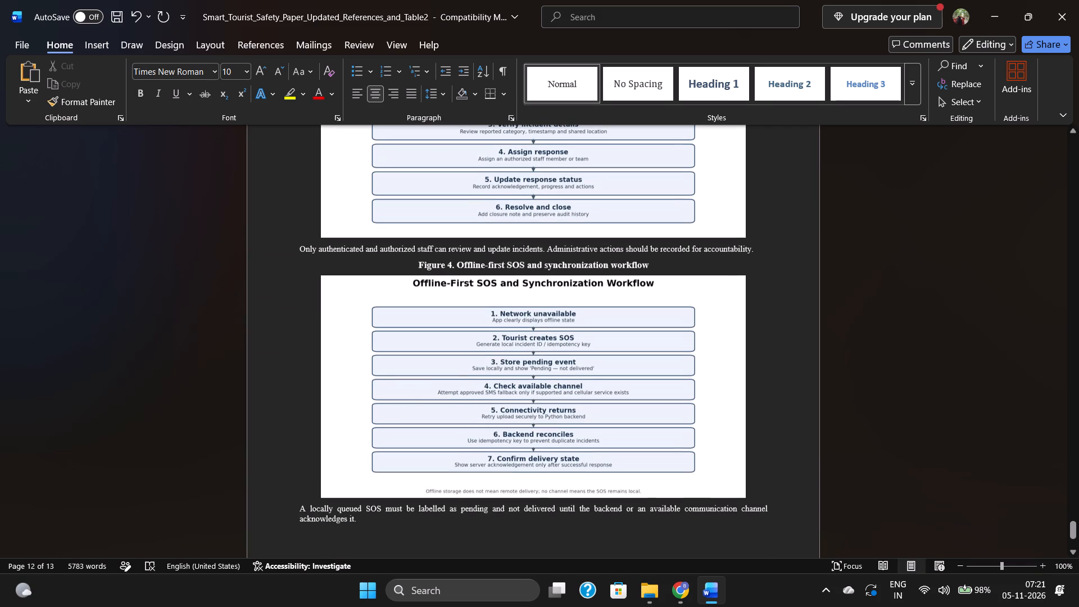
pyautogui.click(419, 262)
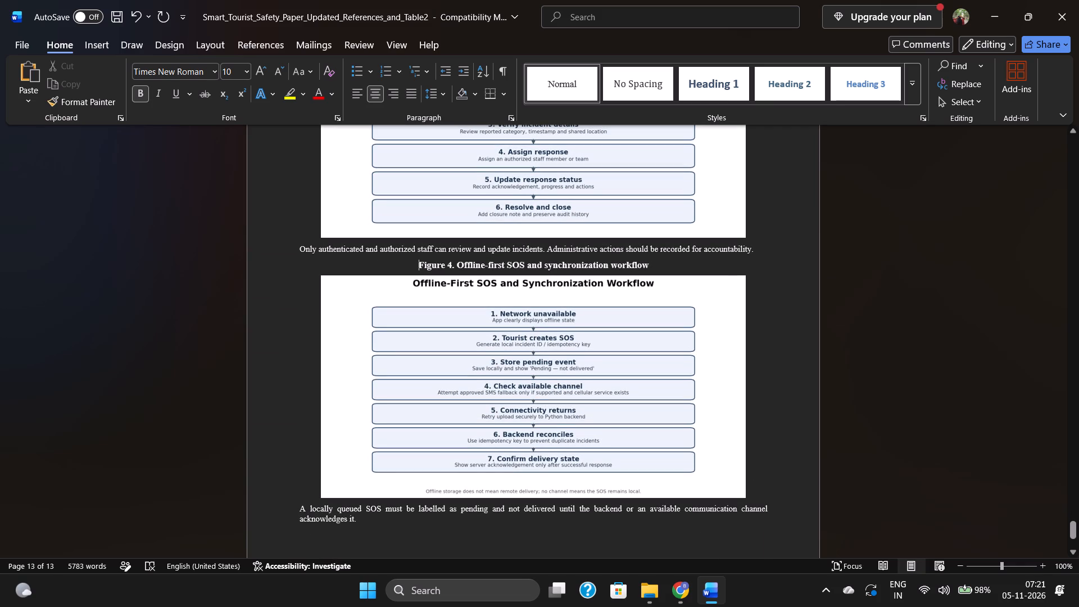
pyautogui.moveTo(419, 262); pyautogui.dragTo(643, 261)
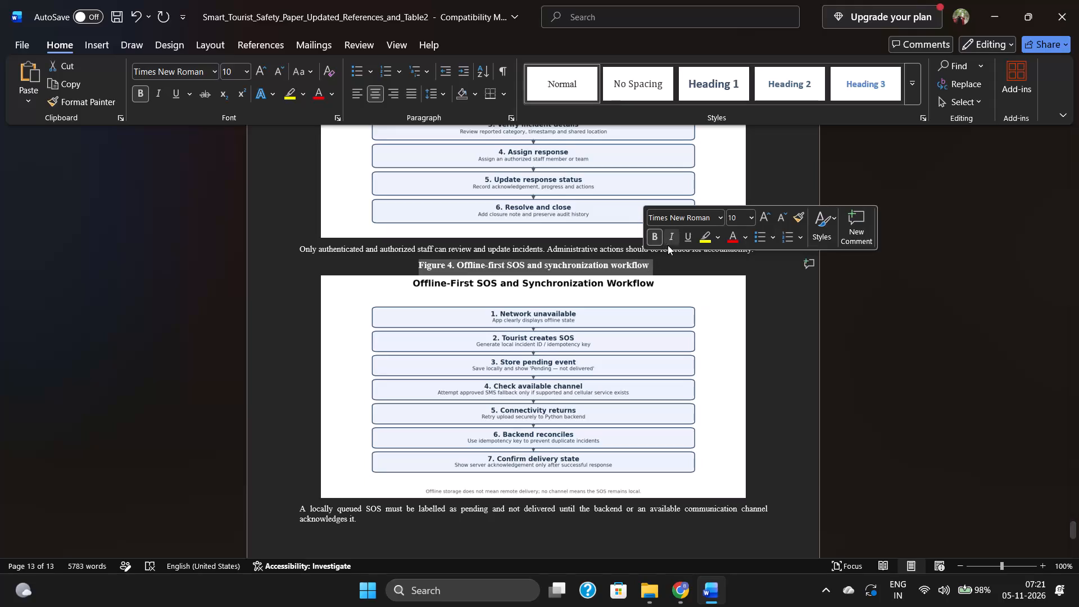
pyautogui.click(673, 237)
pyautogui.click(862, 371)
# Review the formatting of the whole paper from the end of the last page back to the title.
pyautogui.scroll(-2, 862, 371)
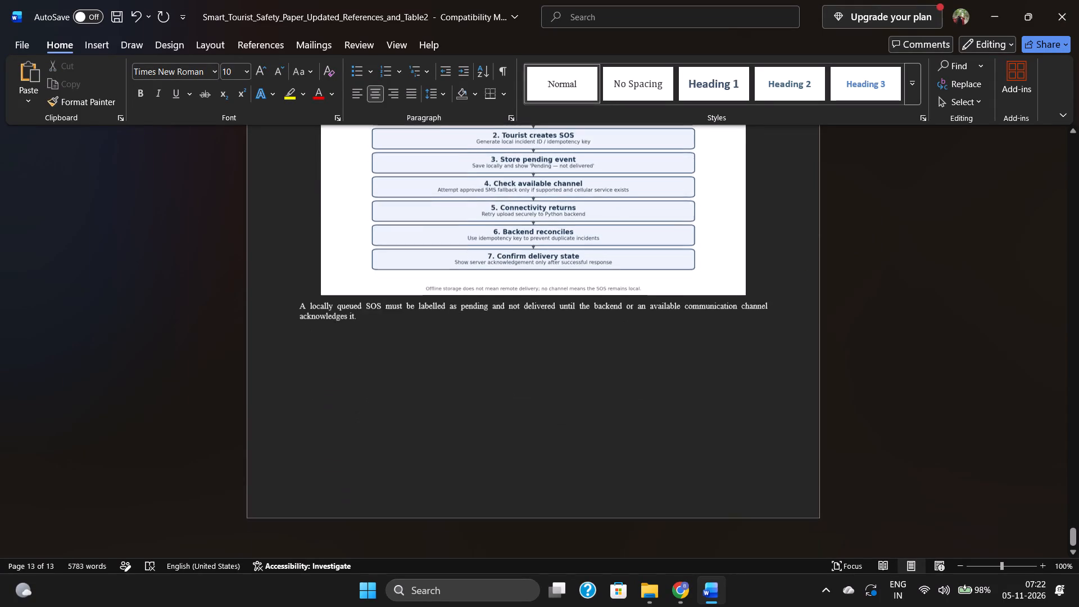
pyautogui.scroll(-2, 862, 371)
pyautogui.scroll(13, 862, 371)
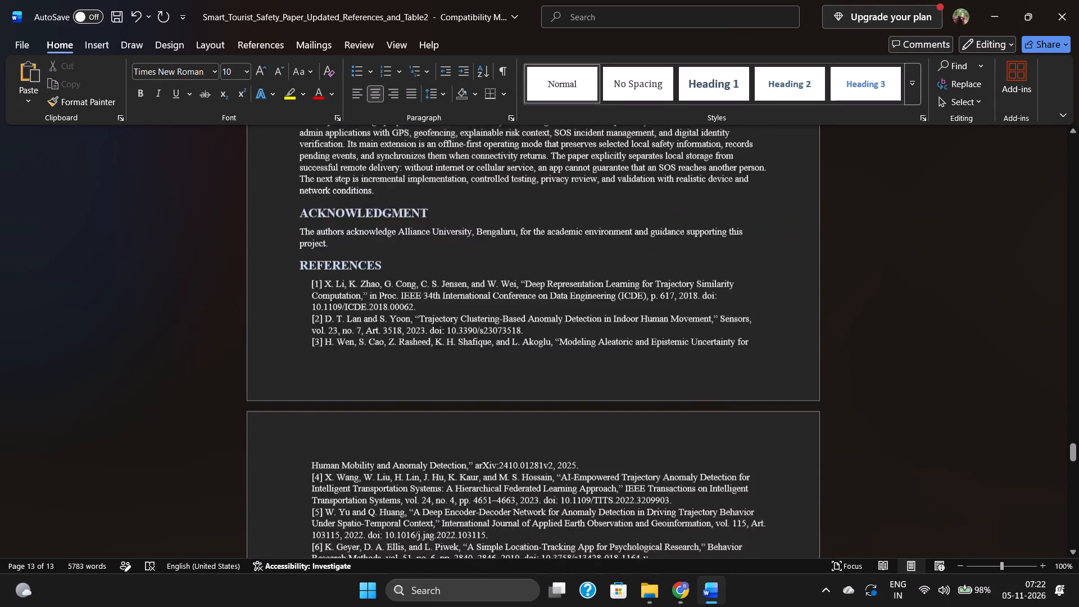
pyautogui.scroll(5, 862, 371)
pyautogui.scroll(-5, 862, 371)
pyautogui.scroll(8, 862, 371)
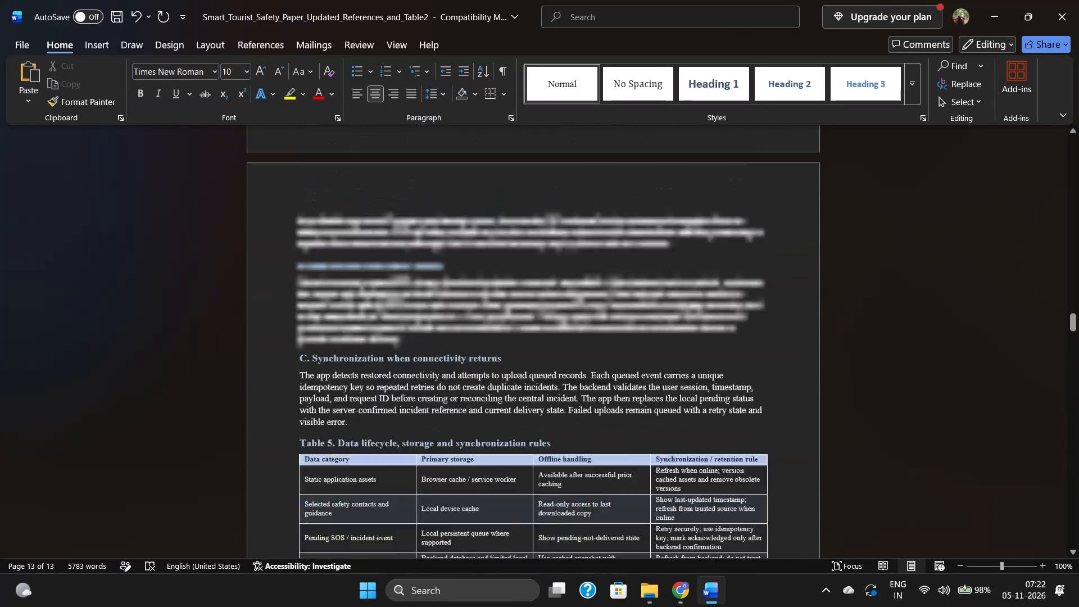
pyautogui.scroll(7, 862, 371)
pyautogui.scroll(-4, 862, 371)
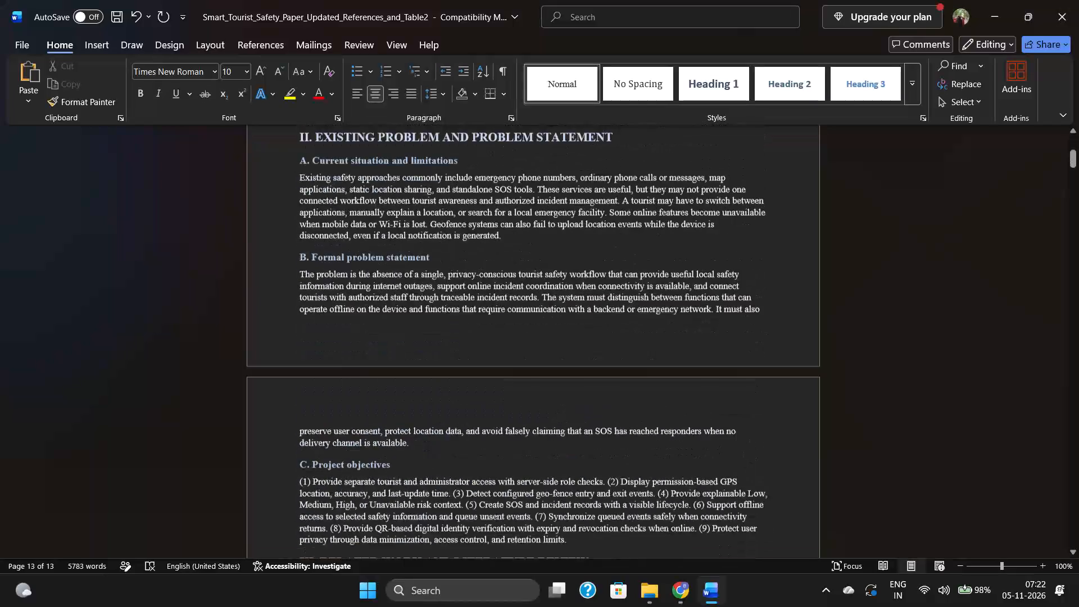
pyautogui.scroll(-4, 862, 371)
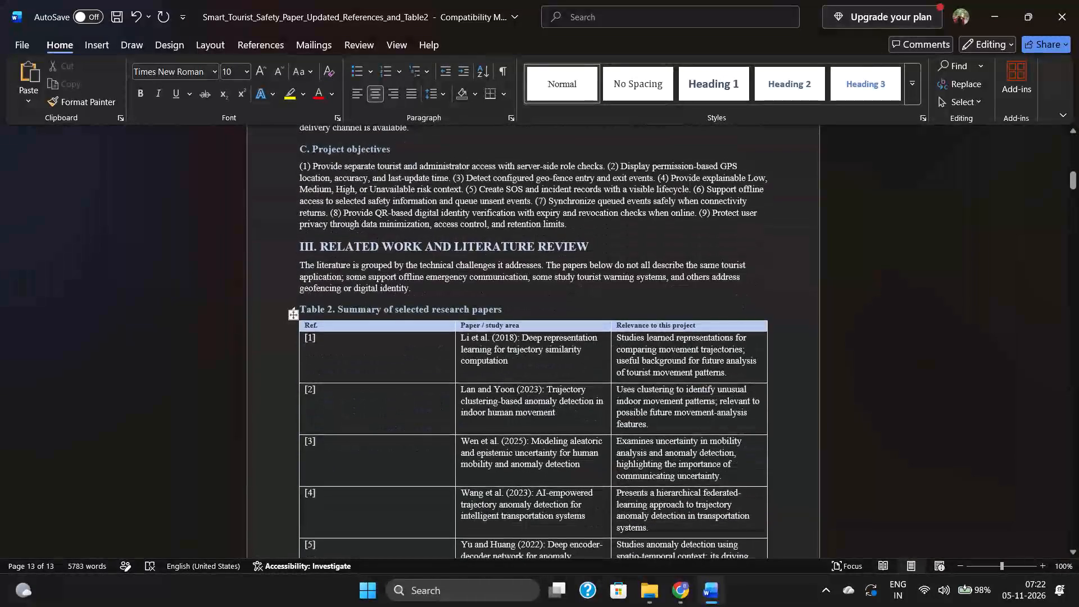
pyautogui.scroll(11, 420, 308)
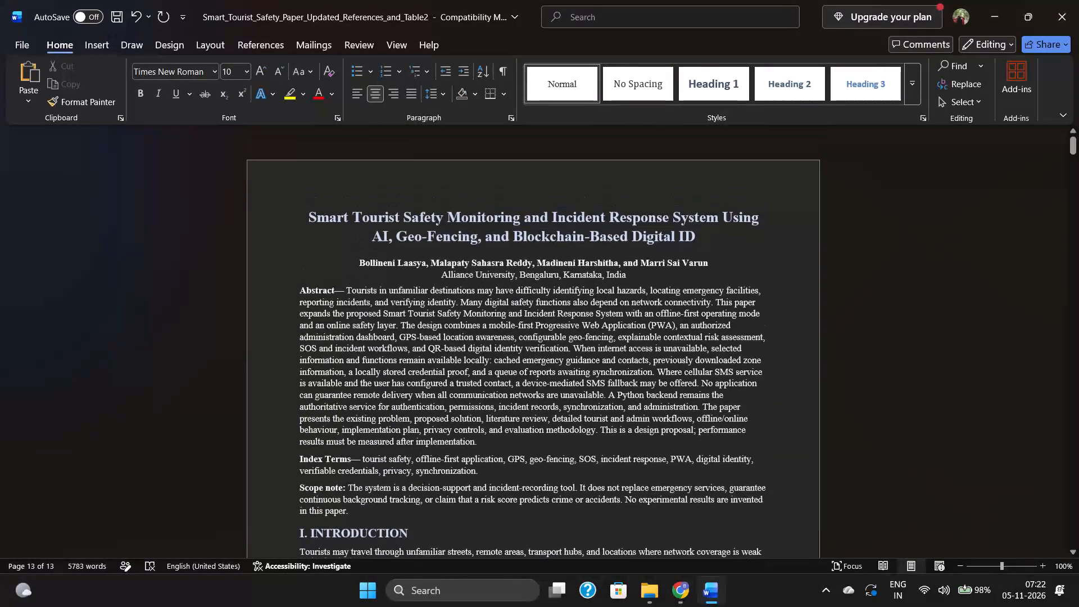
pyautogui.scroll(1, 420, 308)
# Renumber the title of the selected research papers summary in section III as Table 1.
pyautogui.scroll(-5, 420, 308)
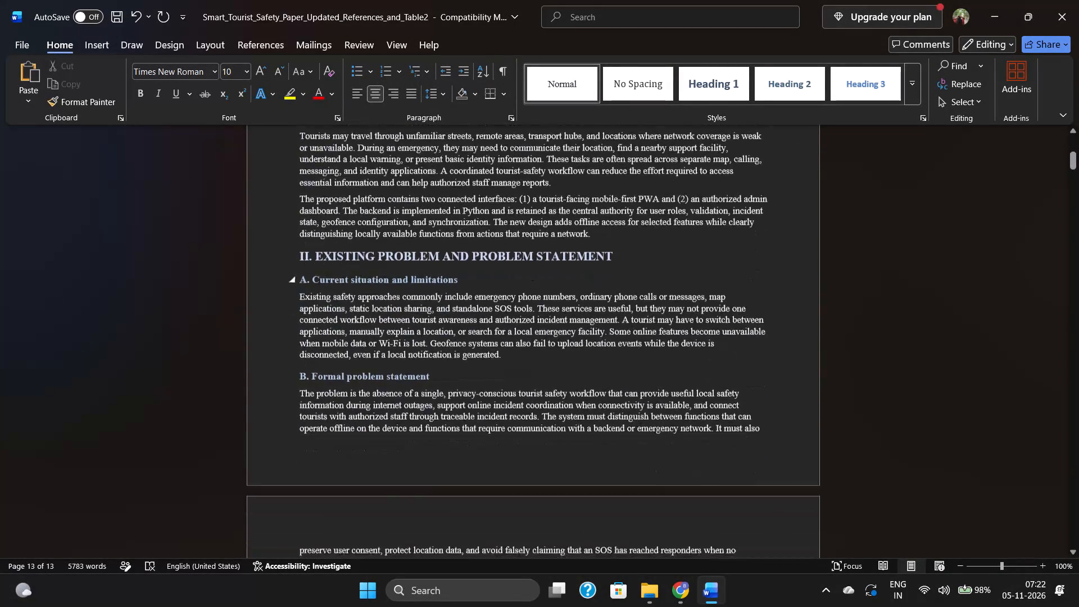
pyautogui.scroll(-4, 420, 308)
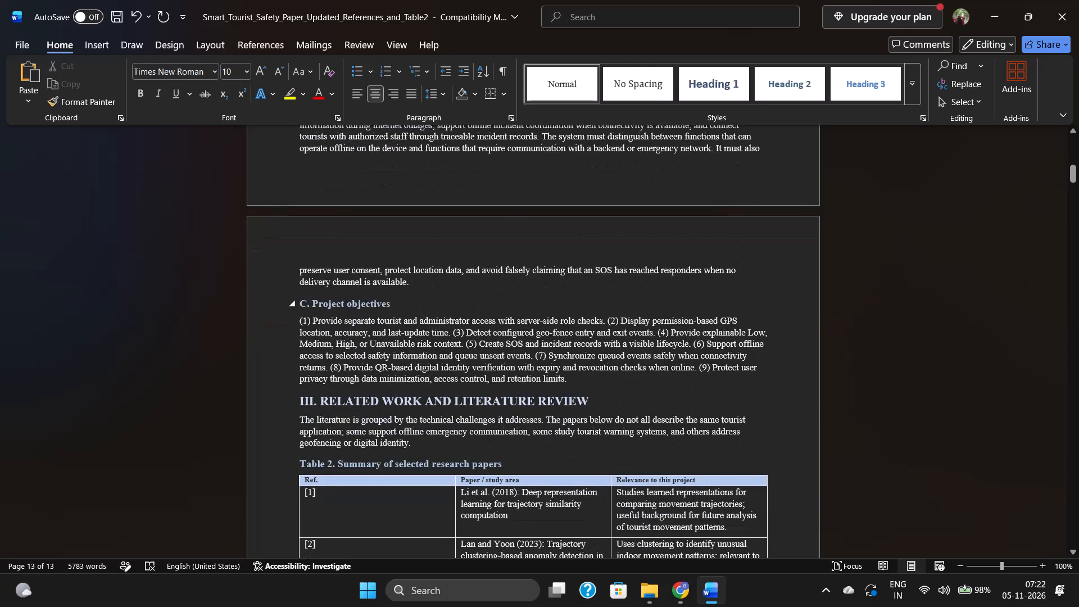
pyautogui.click(332, 462)
pyautogui.press('BackSpace')
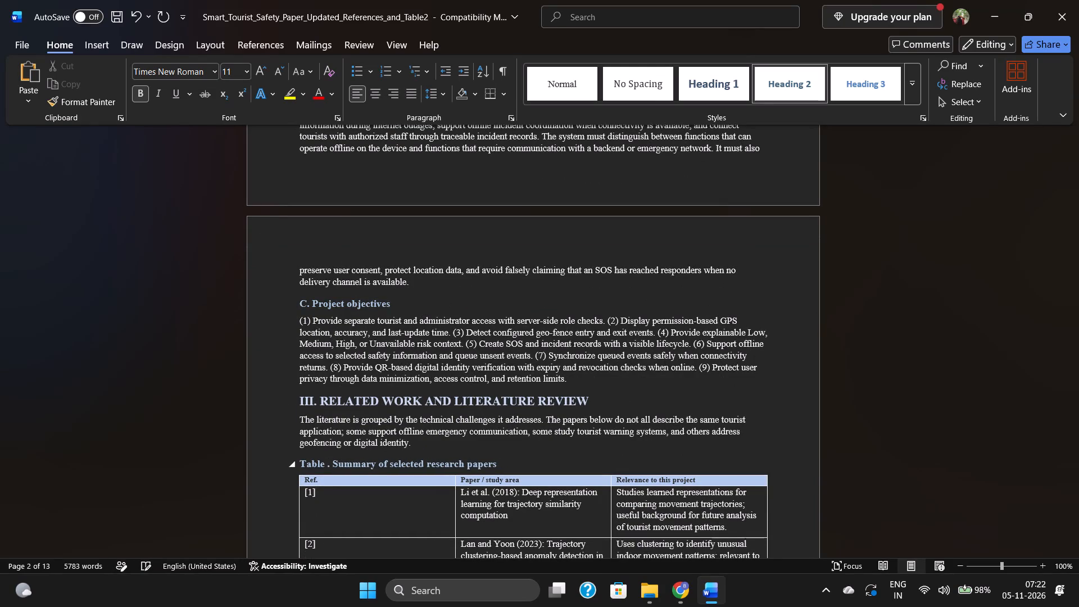
pyautogui.press('1')
# Italicize the "Table 1. Summary of selected research papers" title and insert leading spaces to centre it above its table.
pyautogui.moveTo(503, 459); pyautogui.dragTo(310, 463)
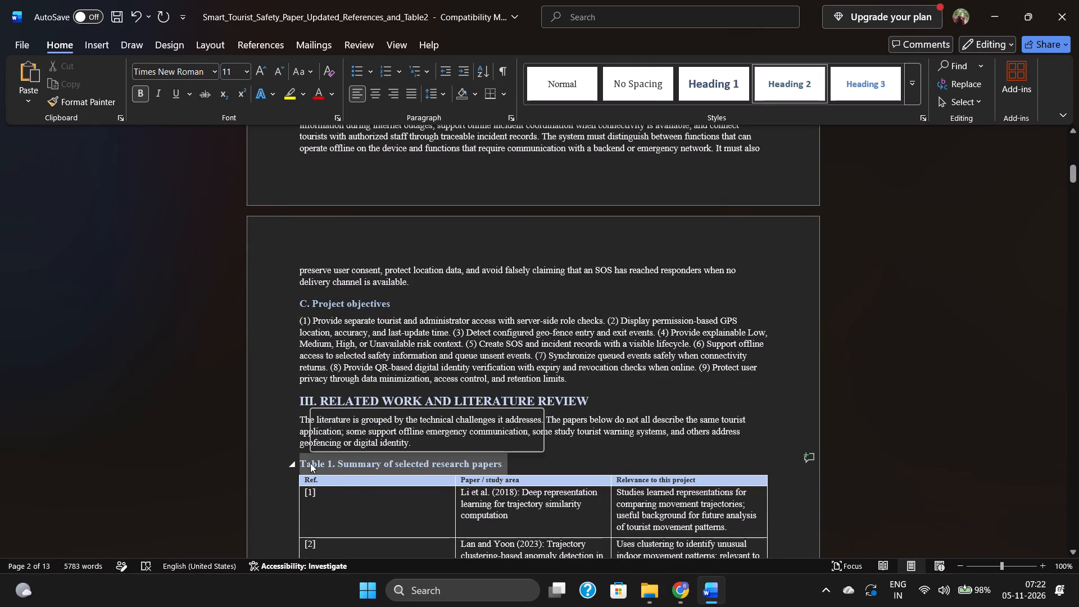
pyautogui.click(338, 443)
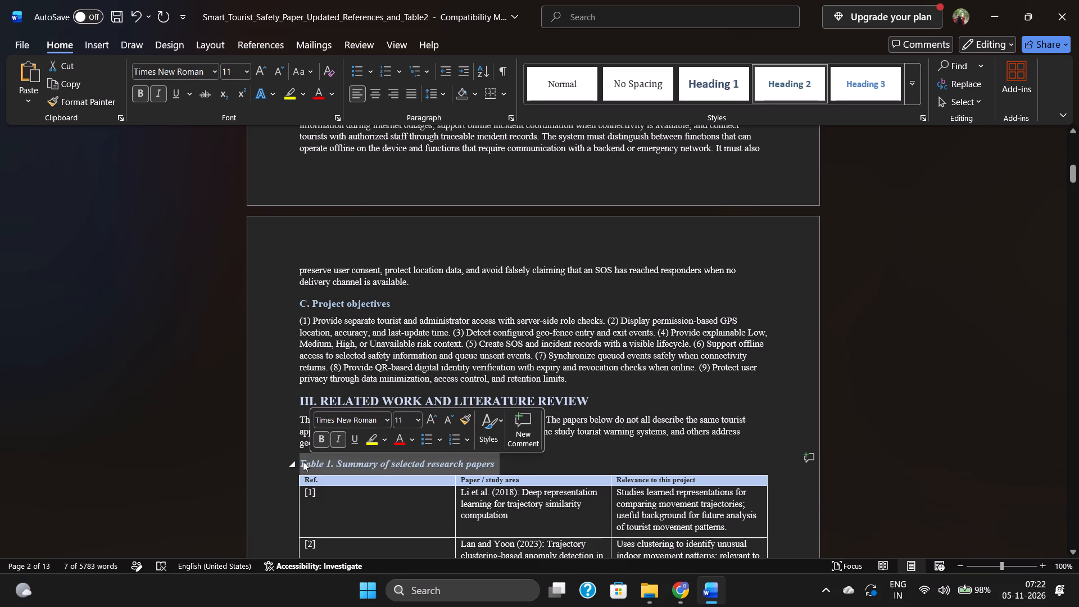
pyautogui.click(303, 461)
pyautogui.press('space')
pyautogui.press('space')
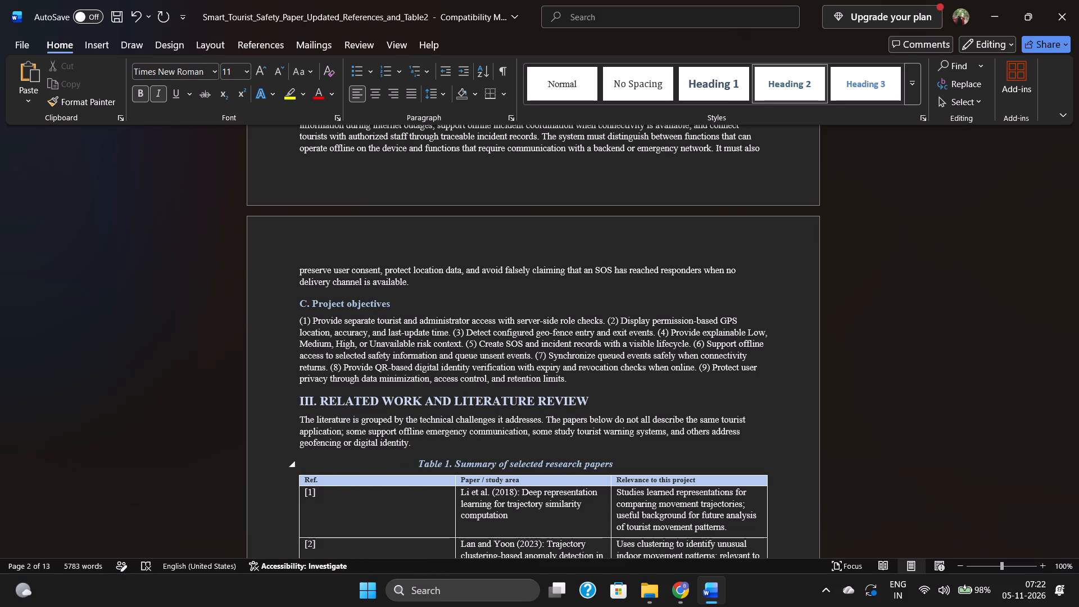
pyautogui.click(915, 452)
# Examine the literature review pages, from the research papers summary to the functional gaps table and back to the problem statement.
pyautogui.scroll(-1, 915, 452)
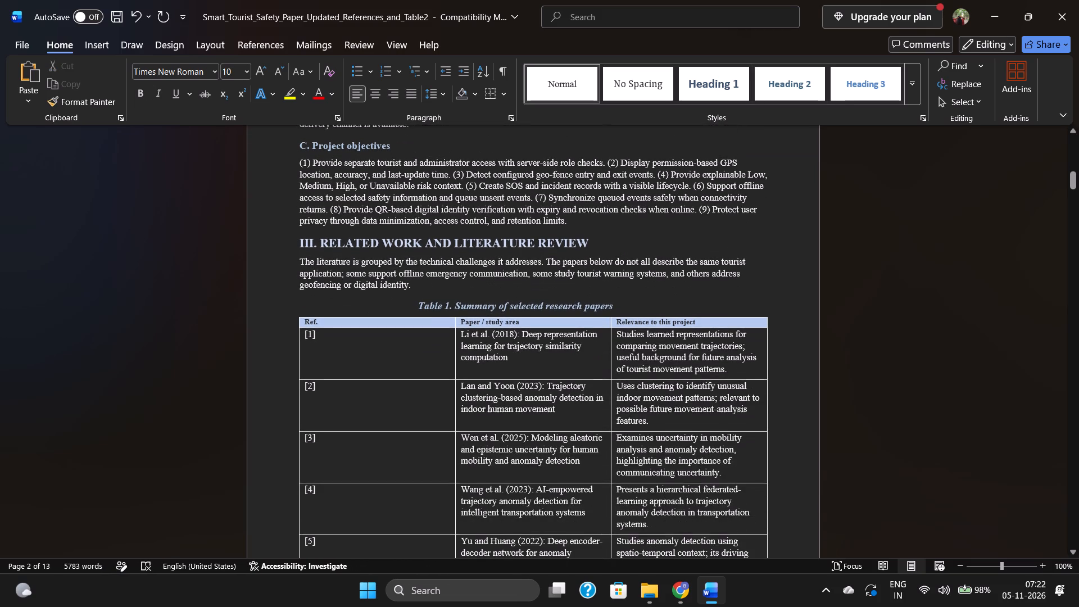
pyautogui.scroll(-11, 915, 452)
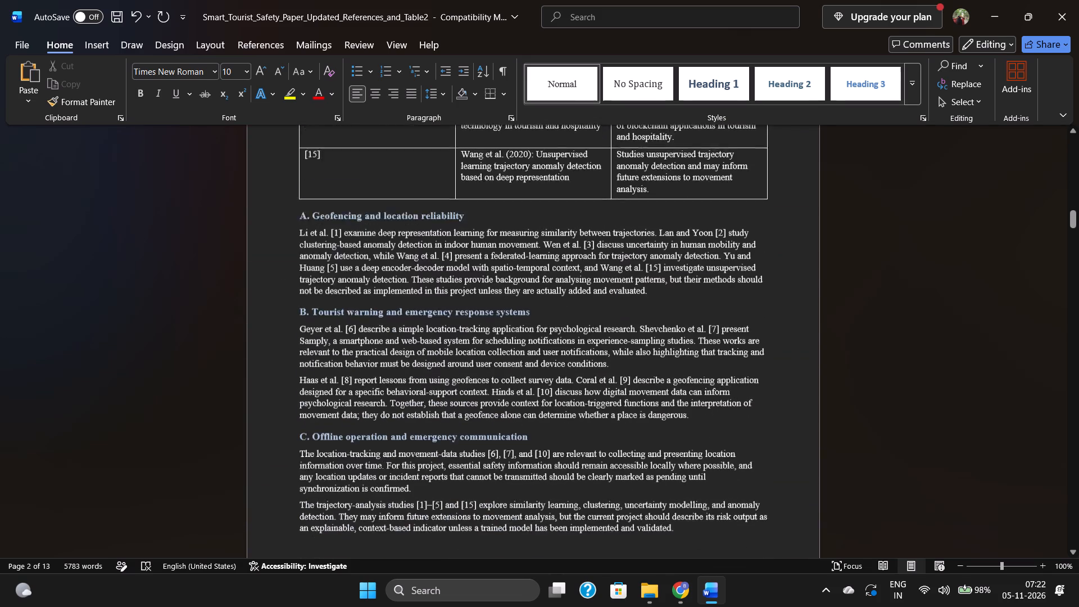
pyautogui.scroll(-2, 915, 452)
pyautogui.scroll(1, 915, 452)
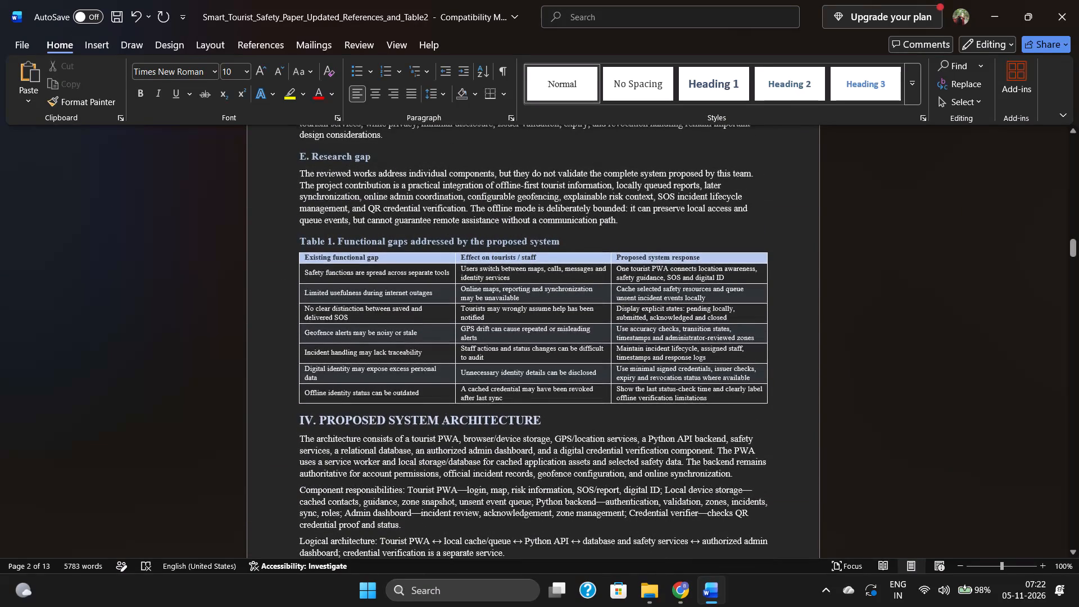
pyautogui.scroll(3, 915, 452)
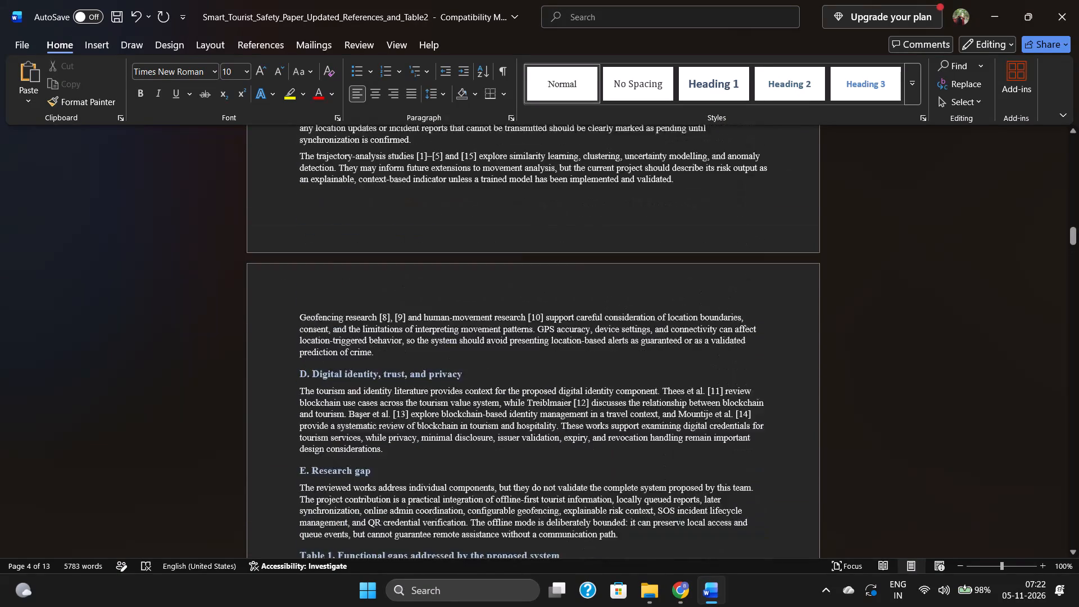
pyautogui.scroll(9, 915, 452)
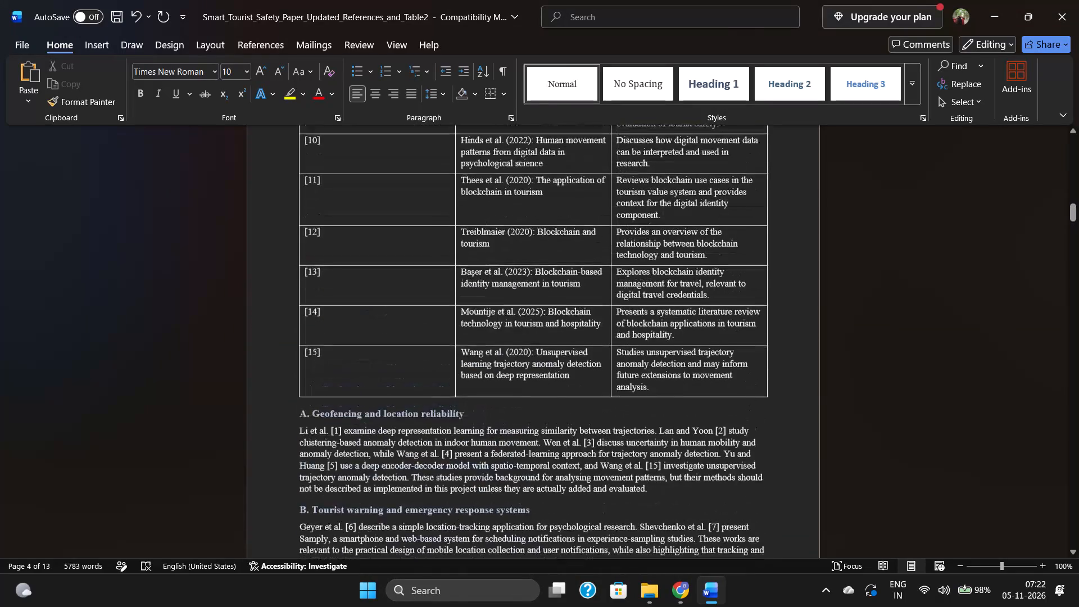
pyautogui.scroll(10, 915, 452)
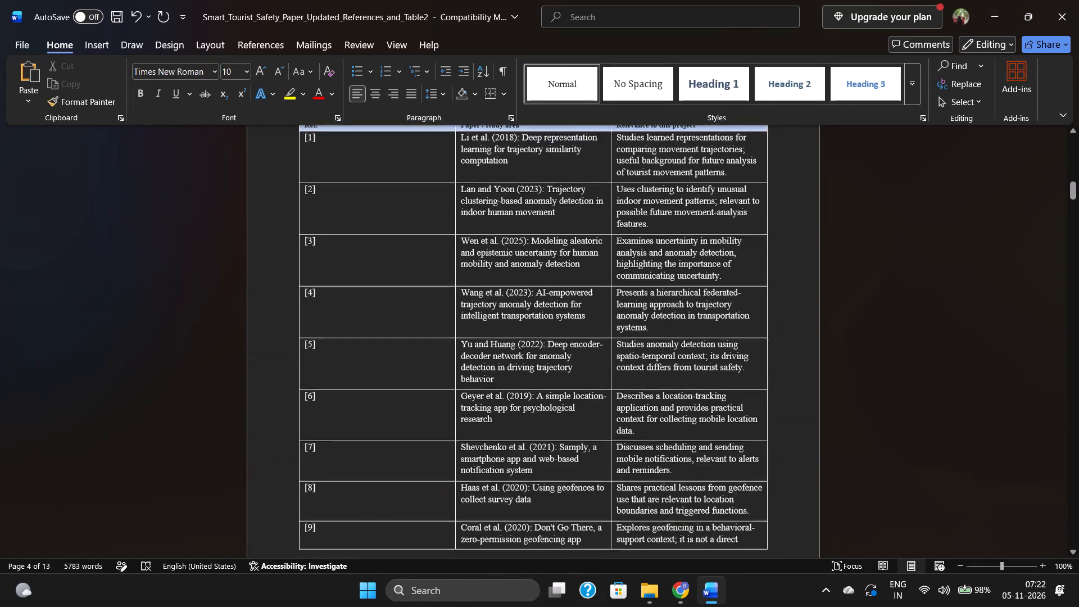
pyautogui.scroll(2, 915, 452)
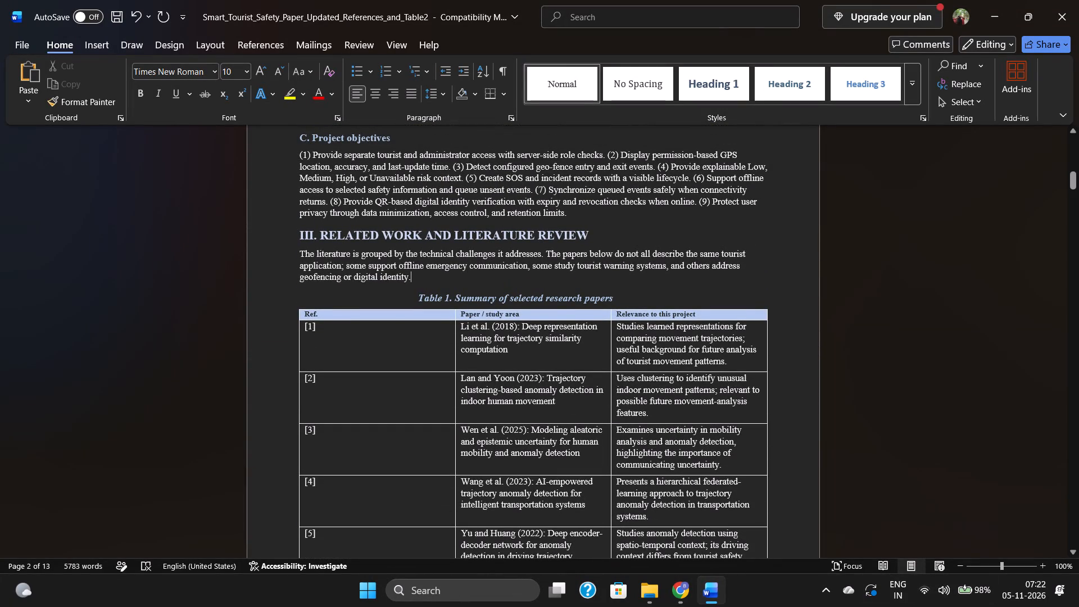
pyautogui.scroll(5, 869, 380)
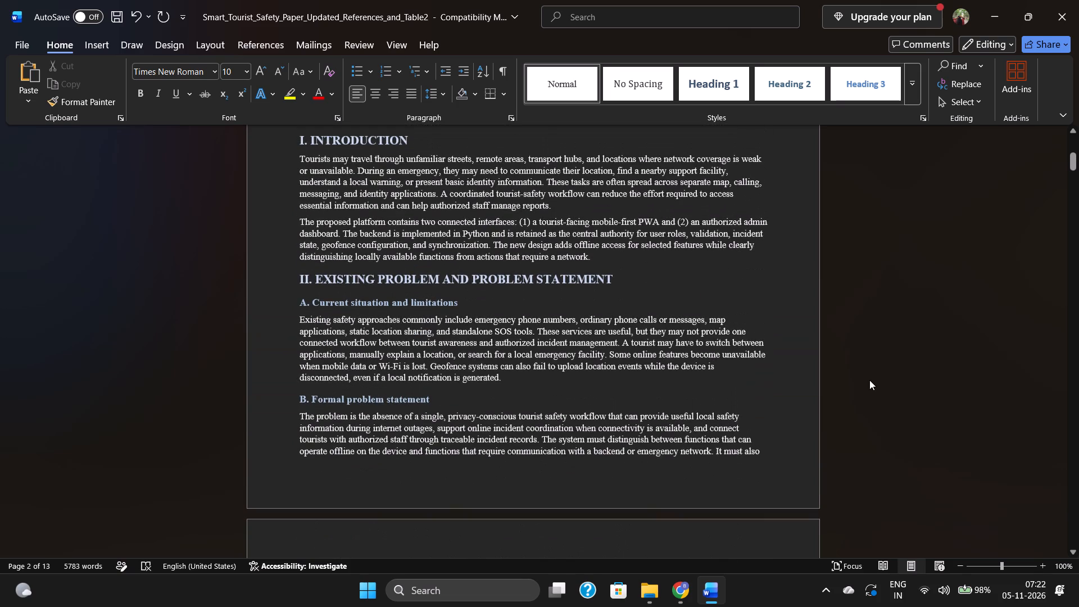
pyautogui.scroll(1, 869, 380)
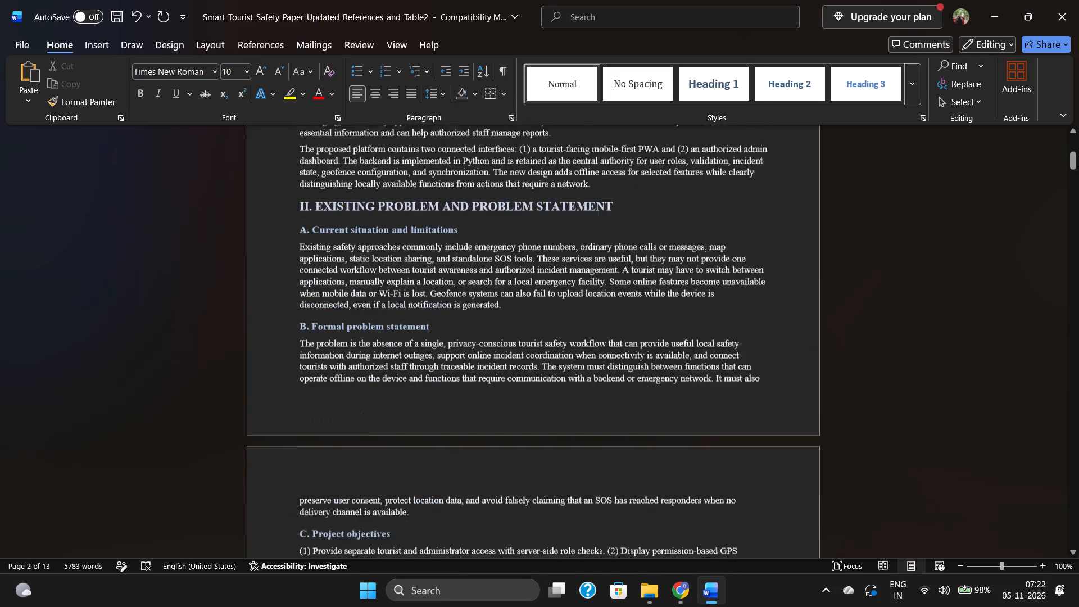
# Review section III from the project objectives through the research papers summary table and literature subsections to the research gap.
pyautogui.scroll(-3, 869, 380)
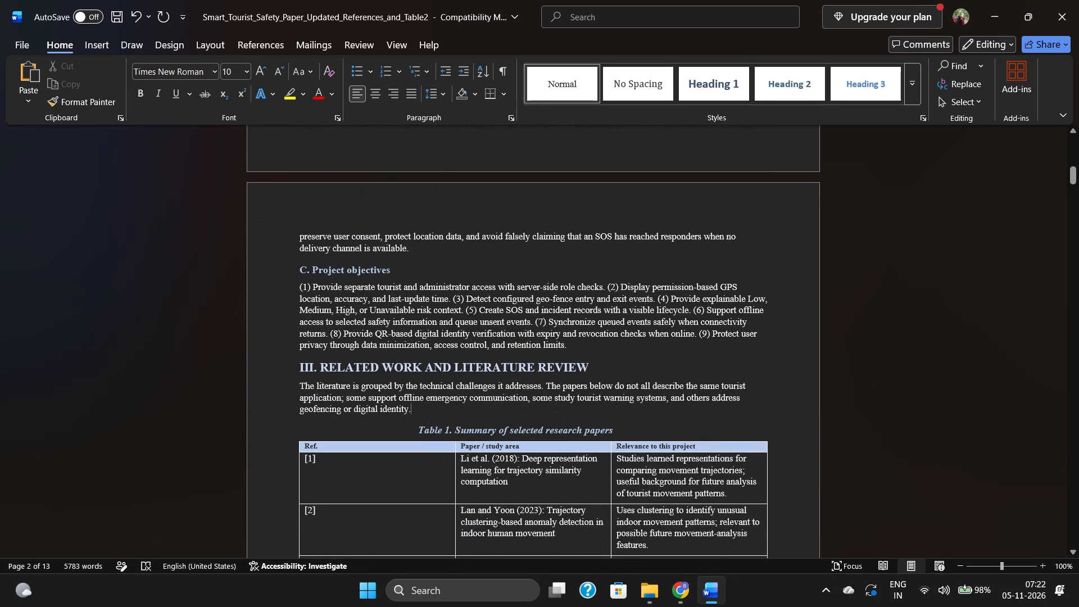
pyautogui.scroll(-1, 869, 380)
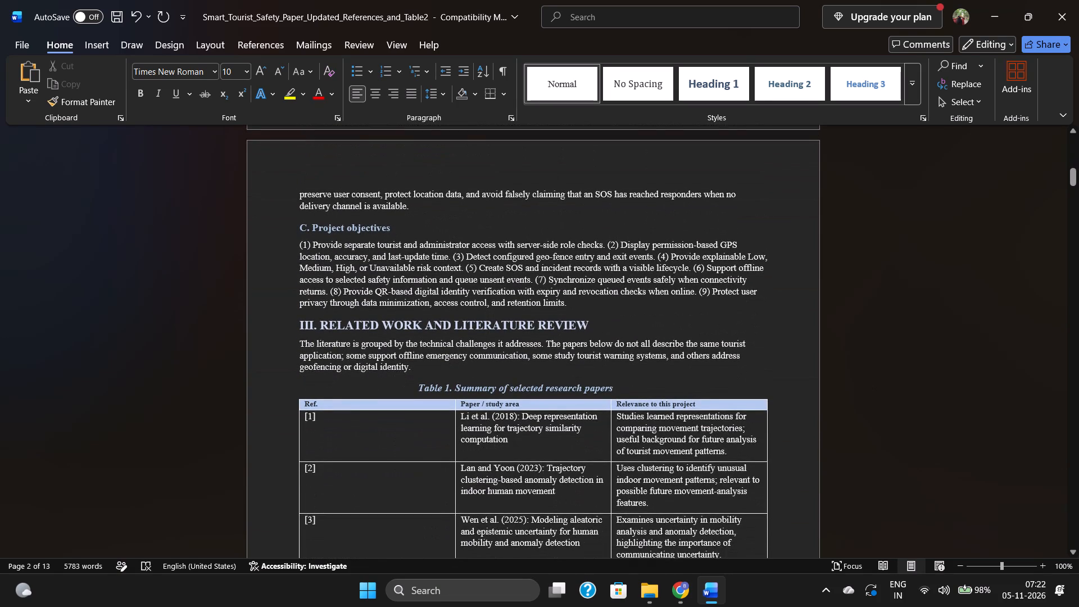
pyautogui.scroll(-1, 869, 380)
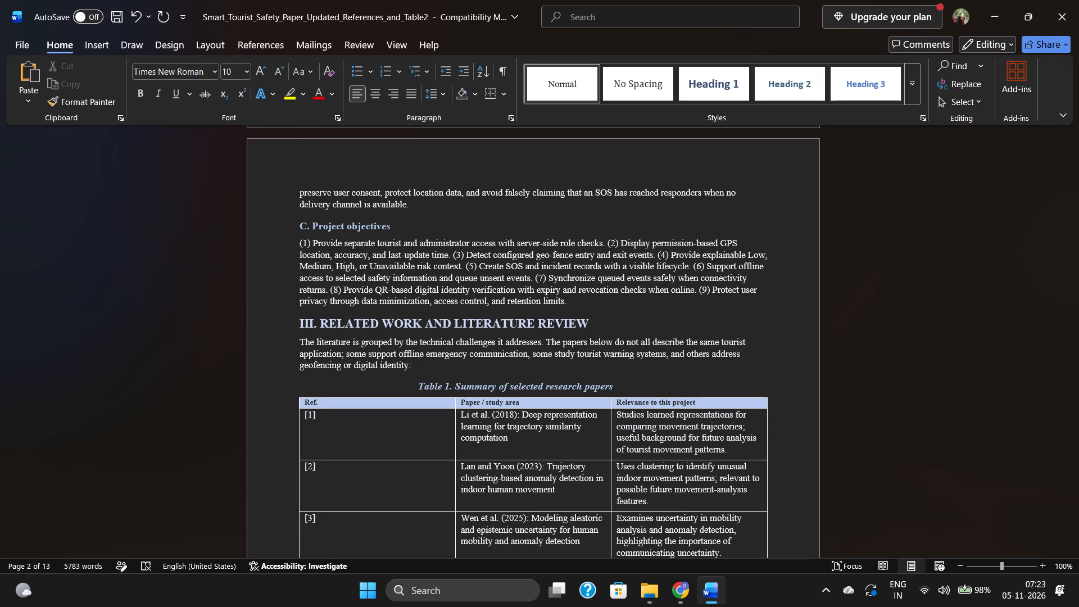
pyautogui.scroll(-2, 869, 380)
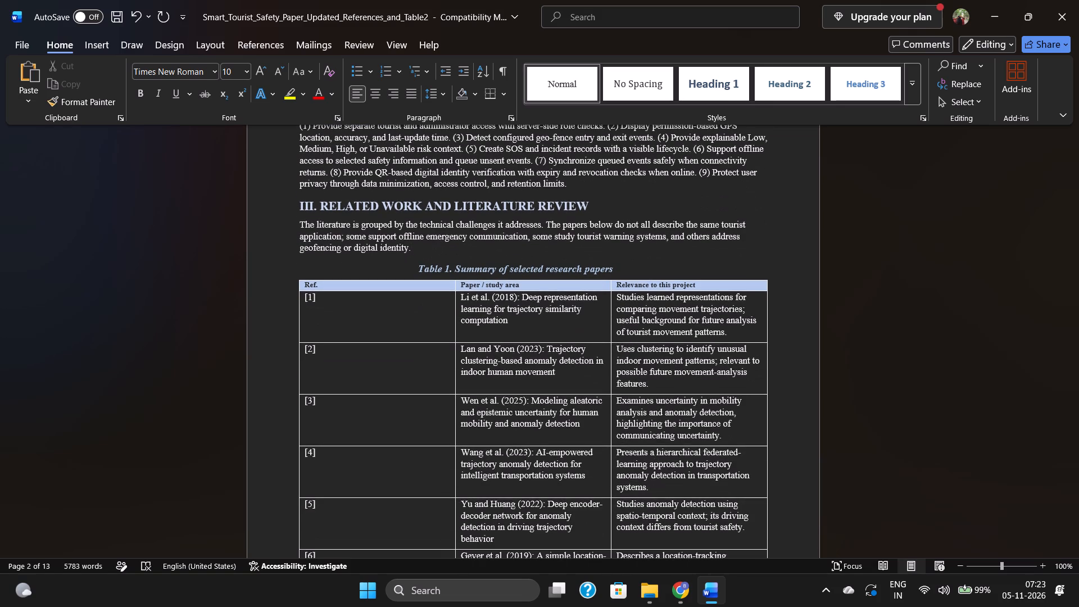
pyautogui.scroll(-1, 869, 380)
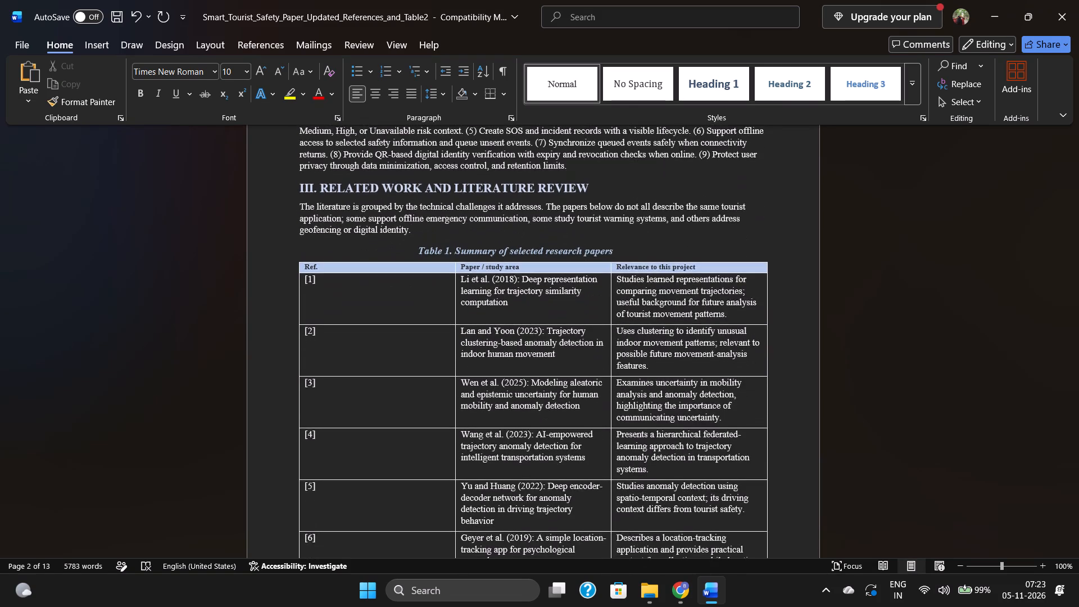
pyautogui.scroll(-8, 869, 380)
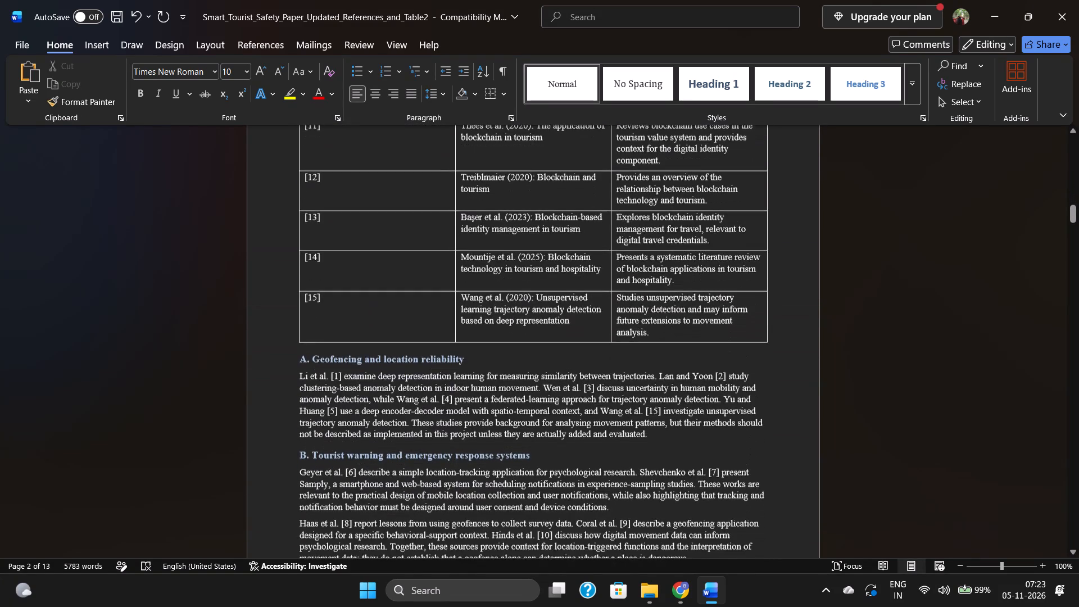
pyautogui.scroll(-2, 869, 380)
pyautogui.hscroll(3, 869, 380)
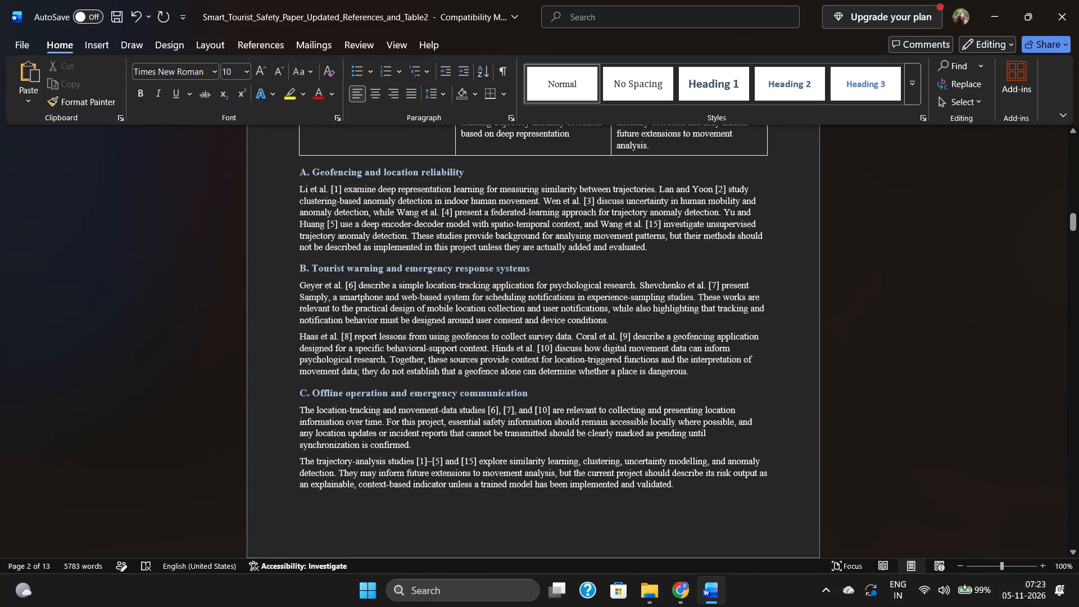
pyautogui.hscroll(1, 869, 380)
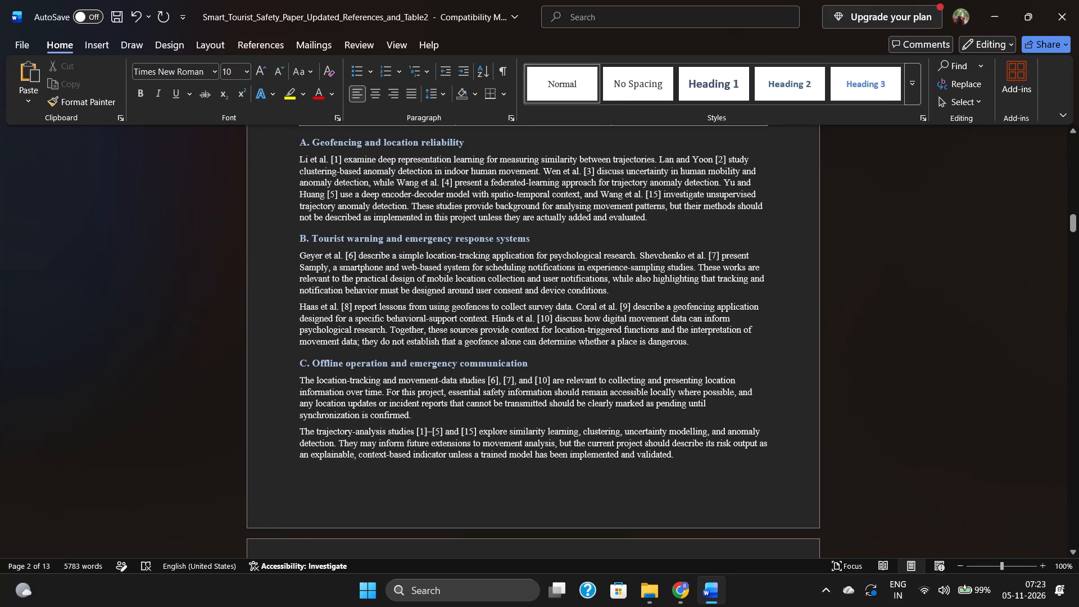
pyautogui.hscroll(1, 869, 380)
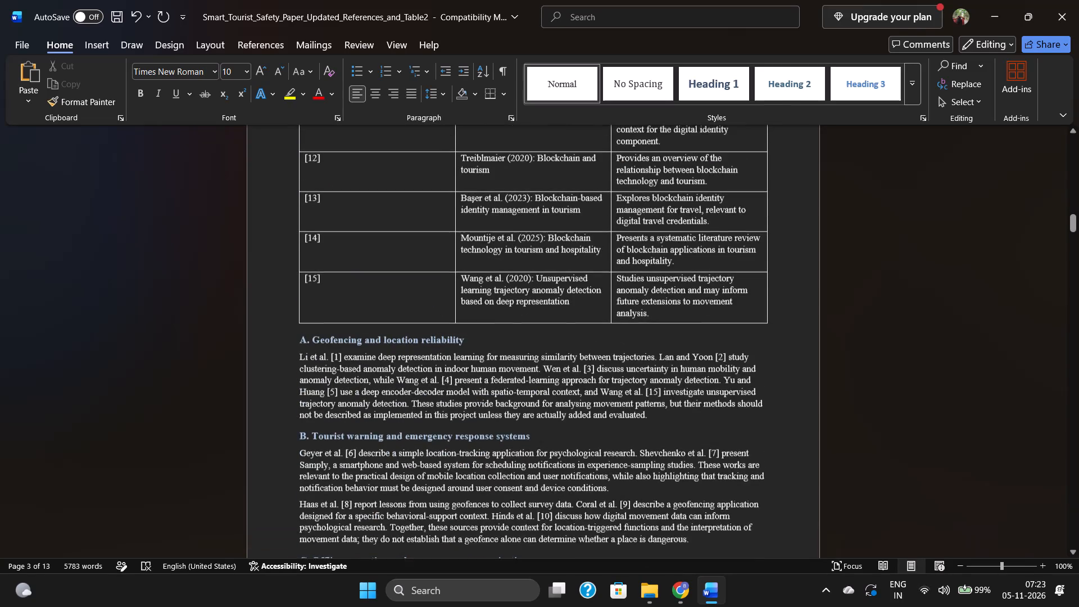
pyautogui.hscroll(1, 869, 380)
pyautogui.scroll(5, 869, 380)
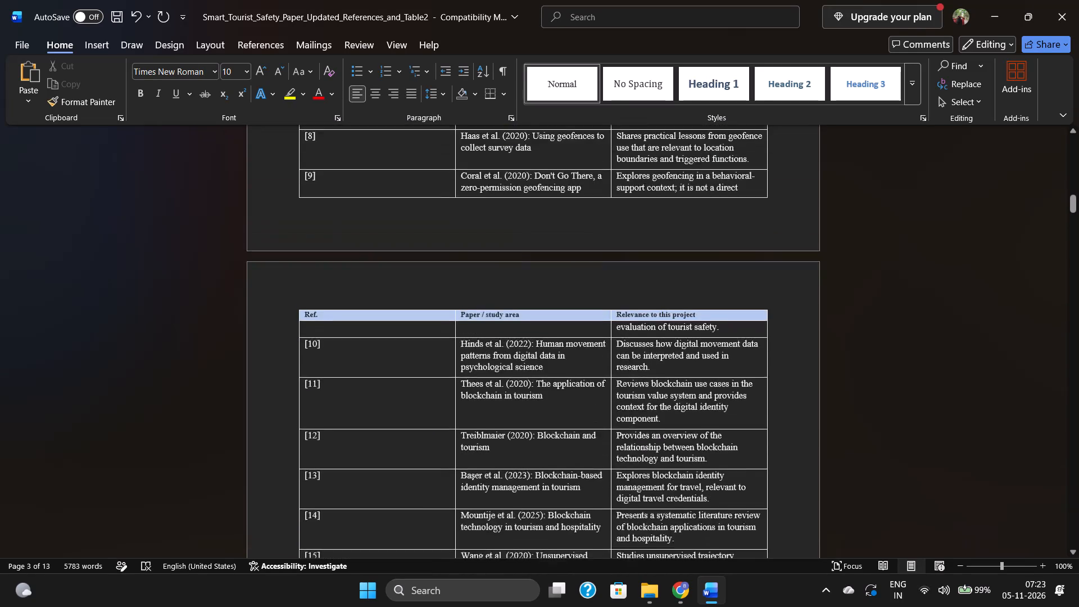
pyautogui.hscroll(1, 869, 380)
pyautogui.scroll(-2, 869, 380)
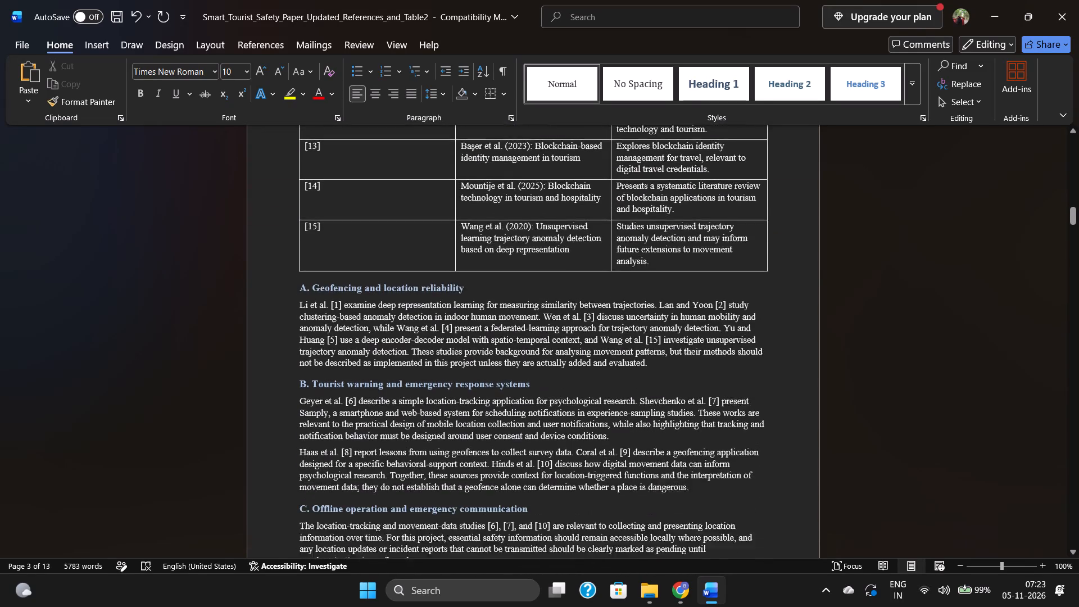
pyautogui.scroll(-3, 869, 380)
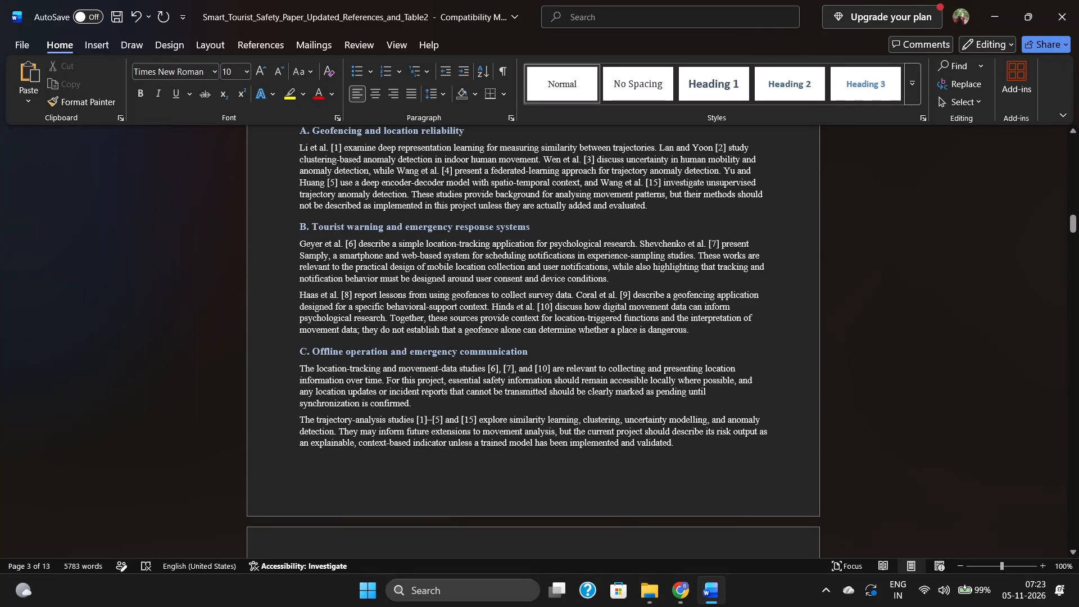
pyautogui.scroll(6, 869, 380)
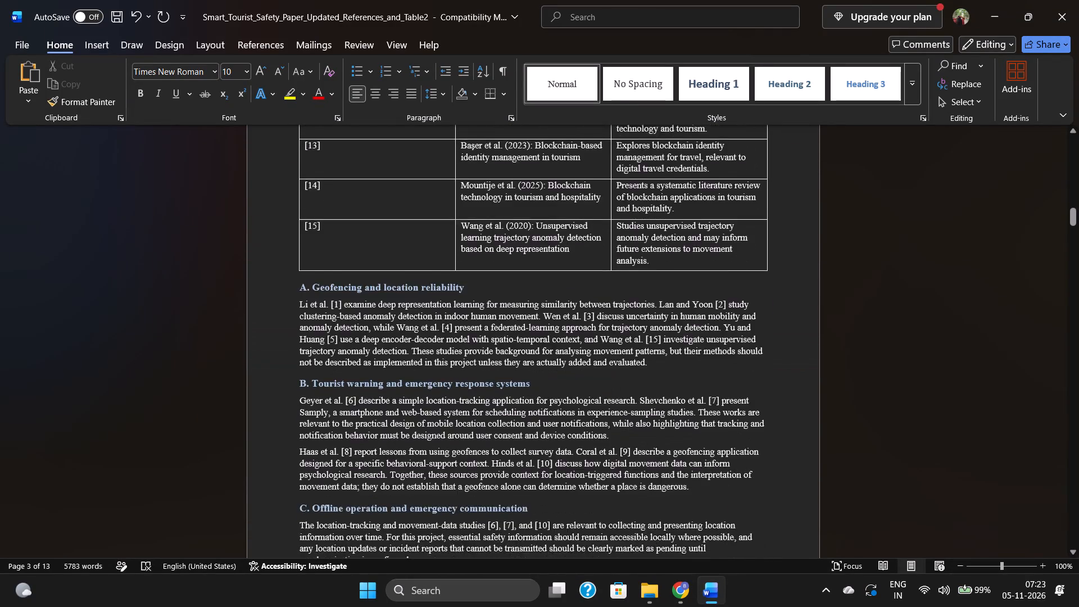
pyautogui.scroll(-6, 869, 380)
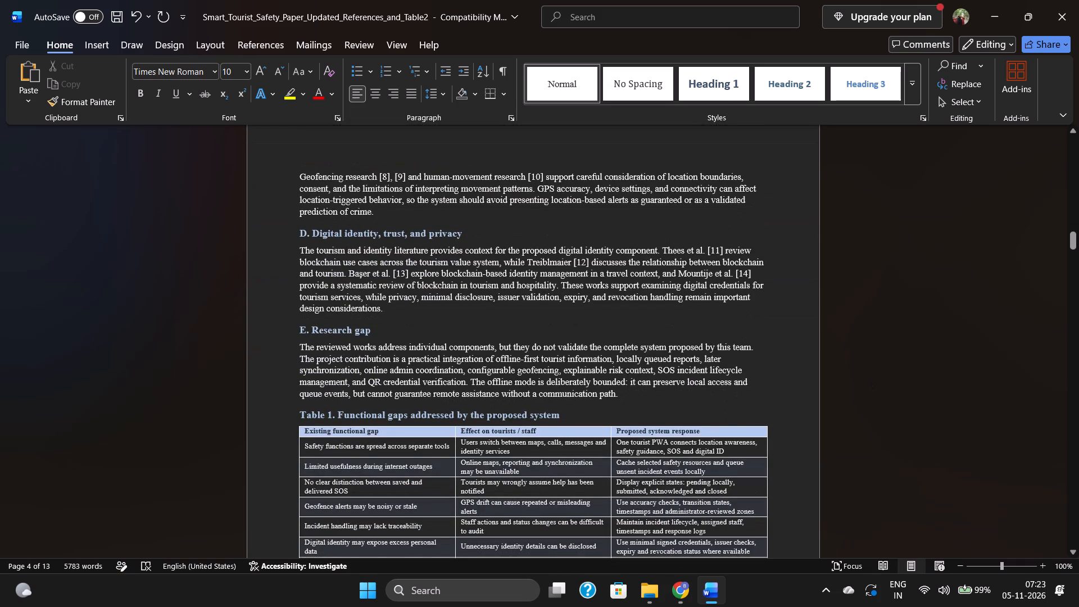
# Renumber the title of the functional gaps table under E. Research gap as Table 2.
pyautogui.scroll(-2, 869, 380)
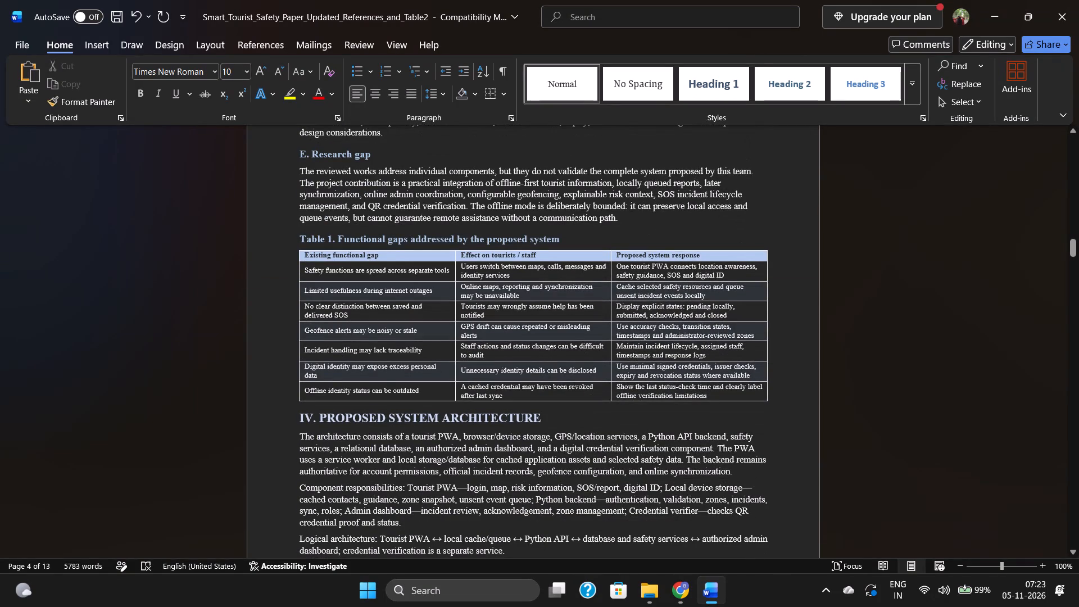
pyautogui.scroll(-1, 869, 380)
pyautogui.click(330, 234)
pyautogui.press('BackSpace')
pyautogui.press('2')
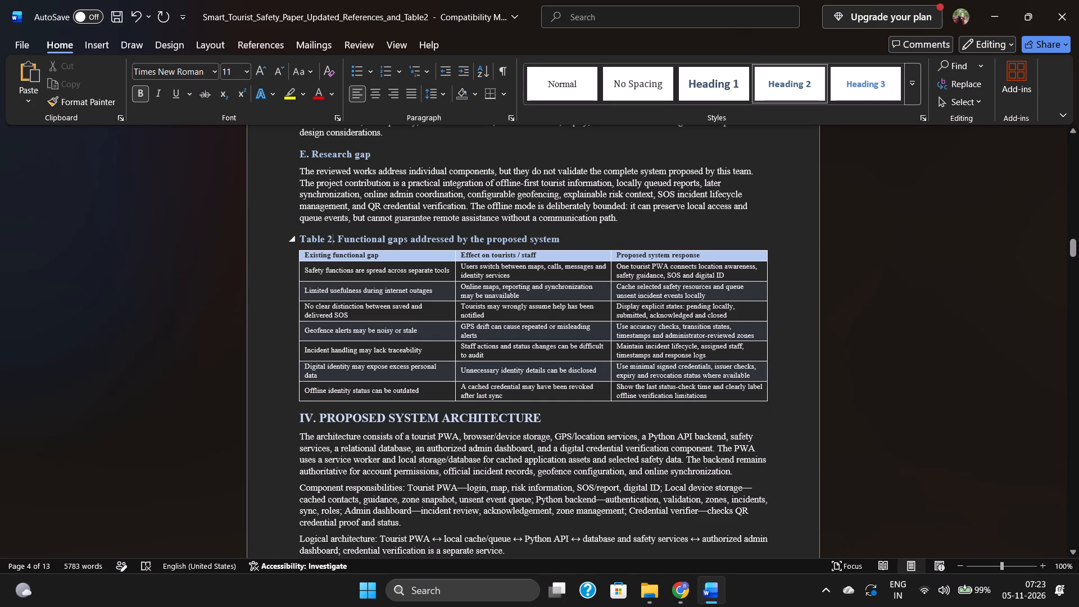
# Italicize the whole "Table 2. Functional gaps addressed by the proposed system" title.
pyautogui.moveTo(300, 238); pyautogui.dragTo(549, 235)
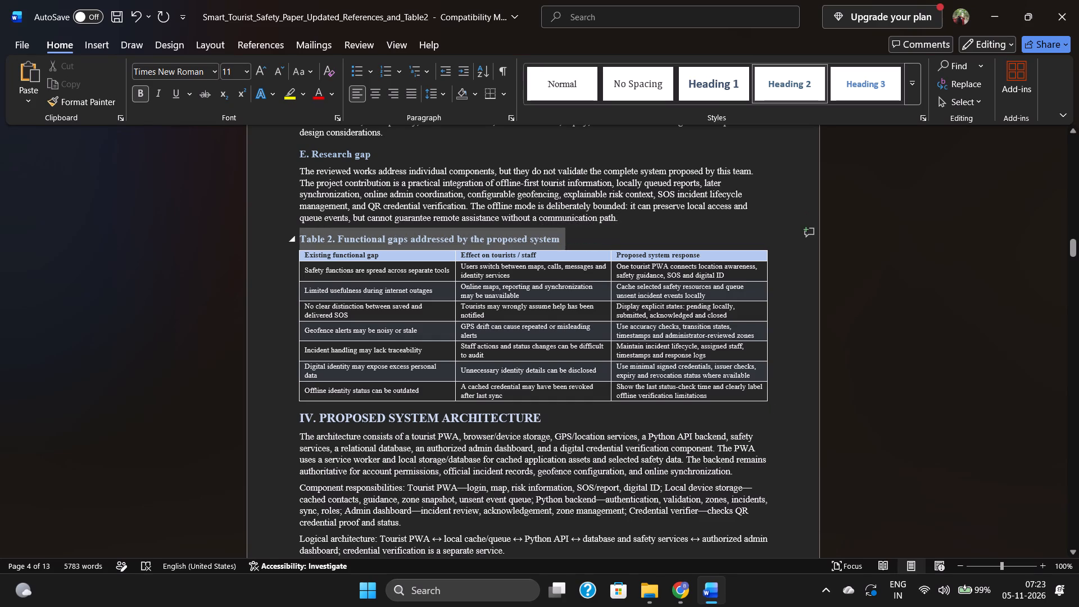
pyautogui.moveTo(549, 235); pyautogui.dragTo(551, 235)
pyautogui.click(577, 215)
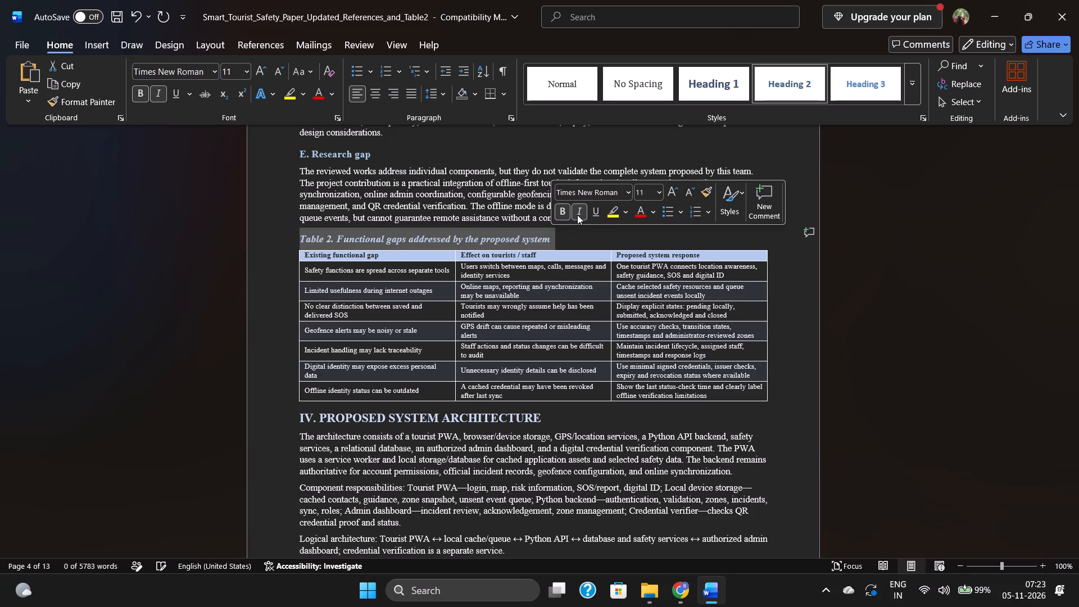
# Insert leading spaces before the Table 2 title so it is centred above its table.
pyautogui.click(301, 234)
pyautogui.press('space')
pyautogui.press('space')
pyautogui.press('space')
pyautogui.press('space')
pyautogui.press('space')
pyautogui.press('space')
pyautogui.press('space')
pyautogui.press('space')
pyautogui.press('space')
pyautogui.press('space')
pyautogui.press('space')
pyautogui.press('space')
pyautogui.press('space')
pyautogui.press('space')
pyautogui.press('space')
pyautogui.press('space')
pyautogui.press('space')
pyautogui.press('space')
pyautogui.press('space')
pyautogui.press('space')
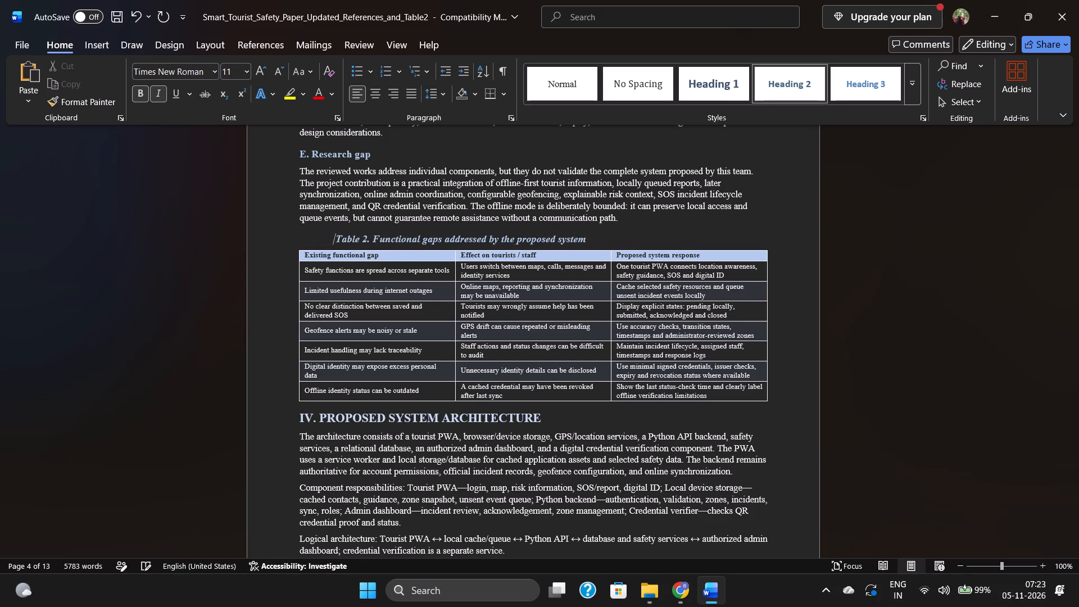
pyautogui.press('space')
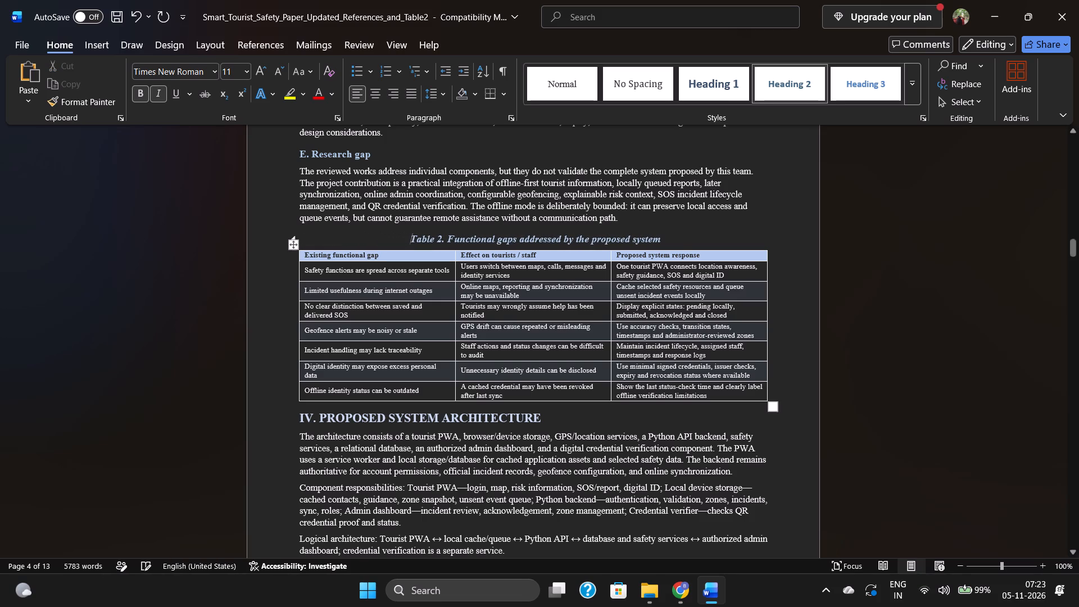
# Compare the Table 1 and Table 2 titles and check the following pages for the next table title.
pyautogui.scroll(7, 712, 242)
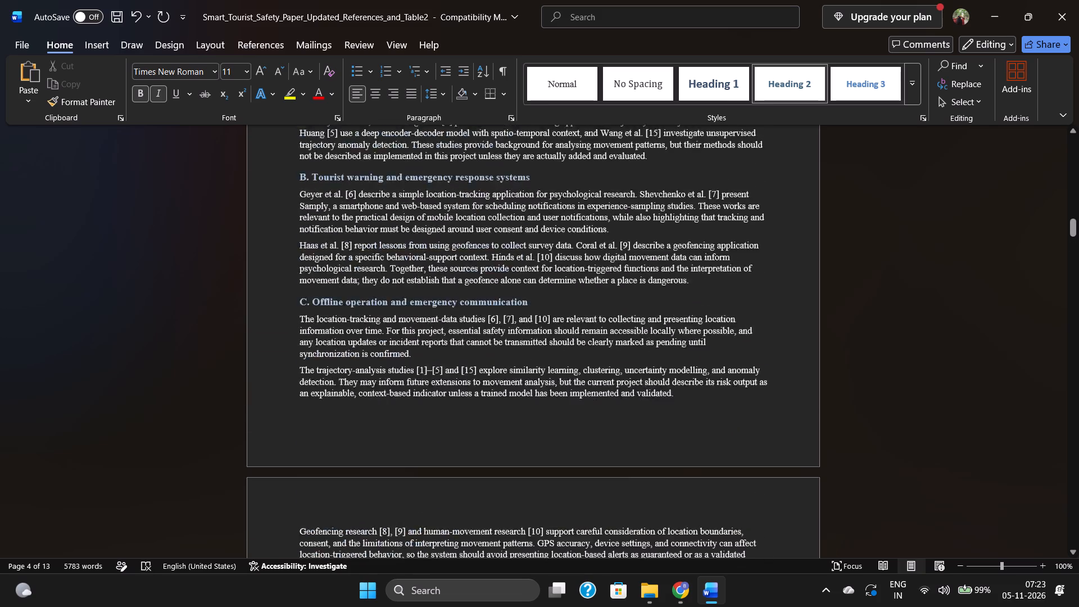
pyautogui.scroll(9, 712, 242)
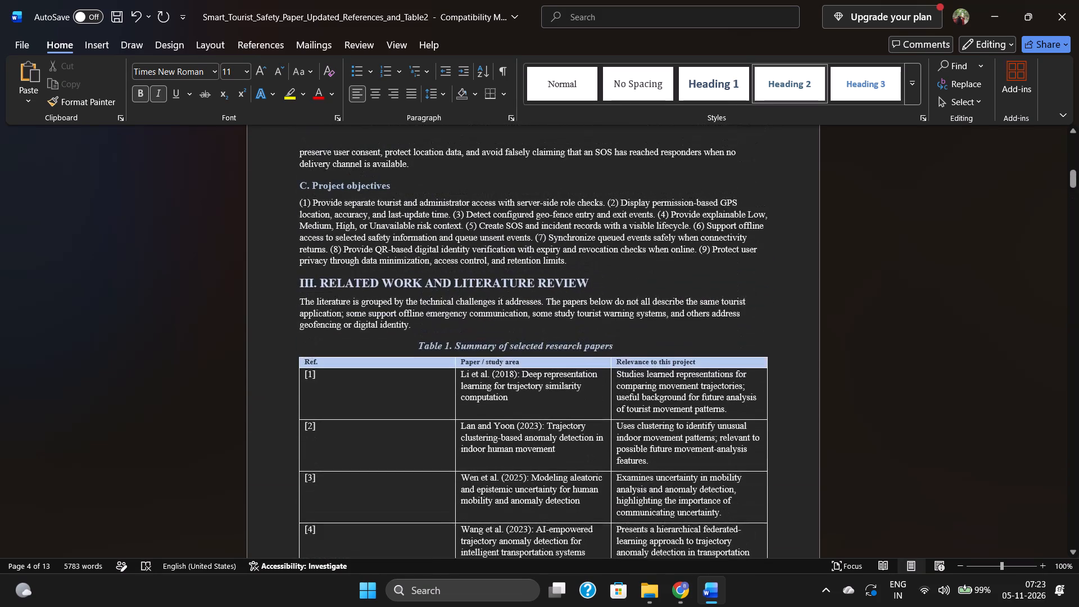
pyautogui.scroll(2, 712, 242)
pyautogui.scroll(-12, 712, 242)
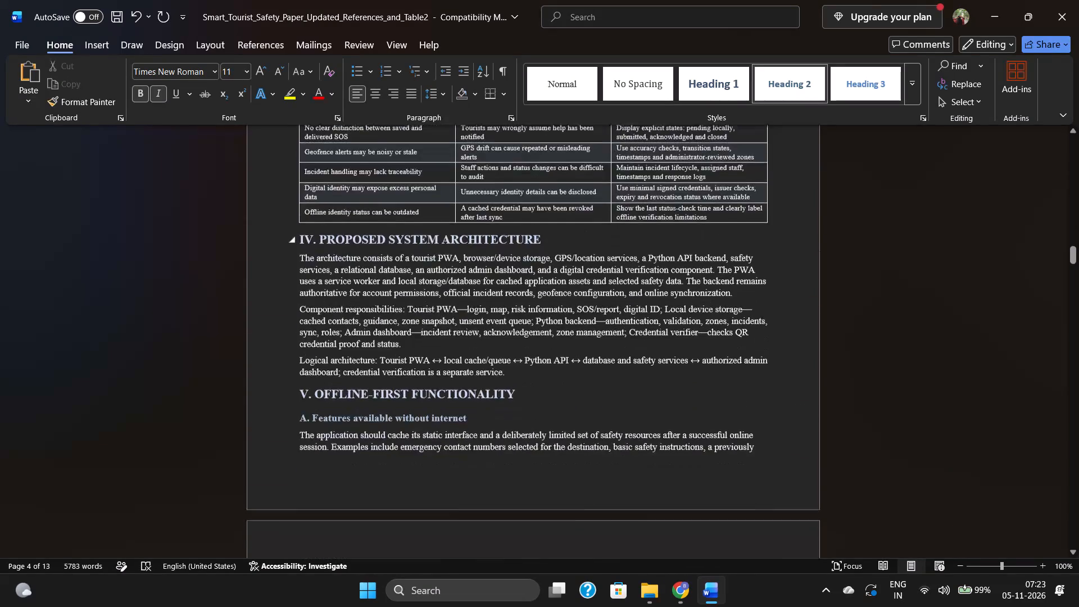
pyautogui.scroll(-1, 712, 242)
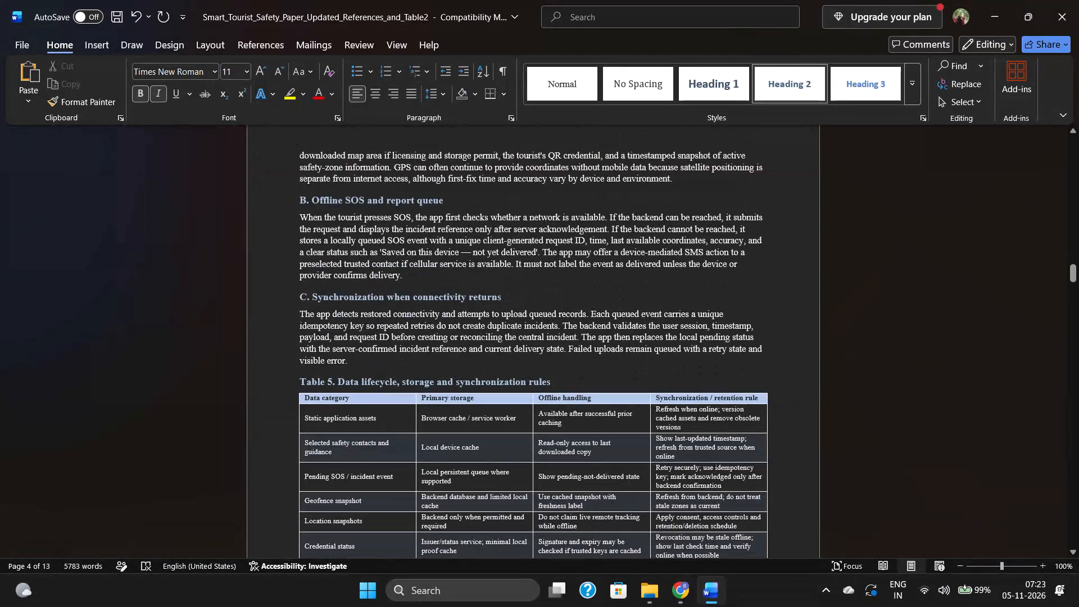
pyautogui.scroll(-1, 712, 242)
pyautogui.scroll(5, 712, 242)
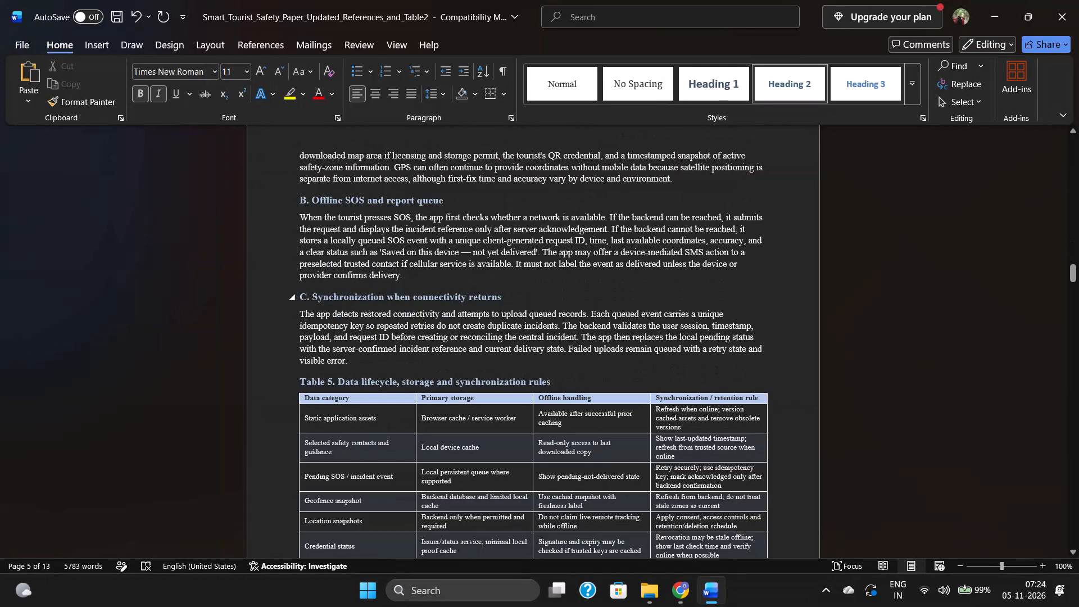
pyautogui.scroll(7, 749, 305)
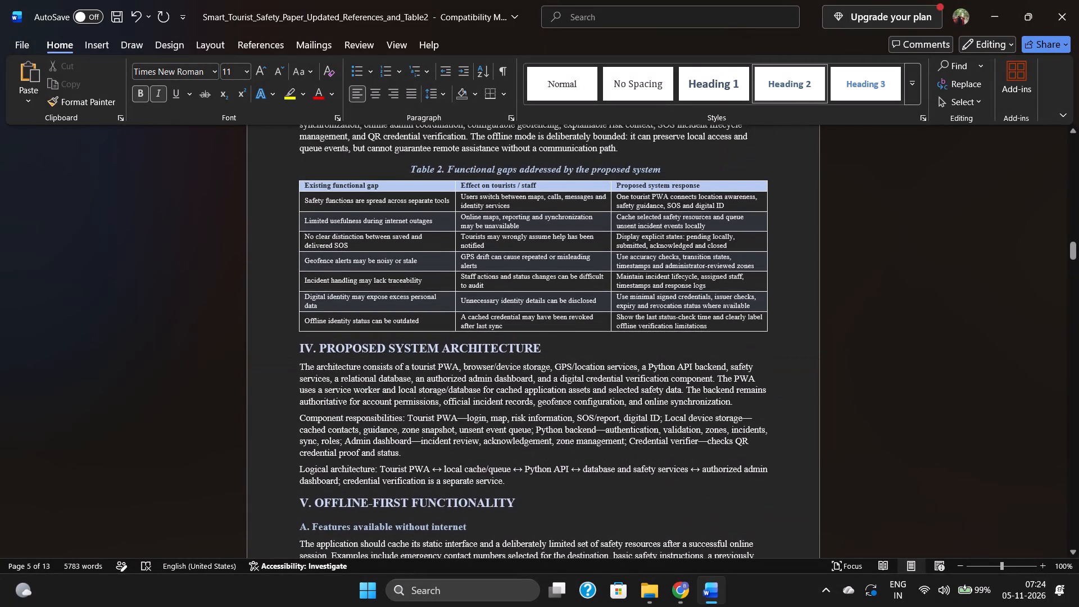
# Italicize the title of the data lifecycle, storage and synchronization rules table in section V.
pyautogui.scroll(-7, 749, 305)
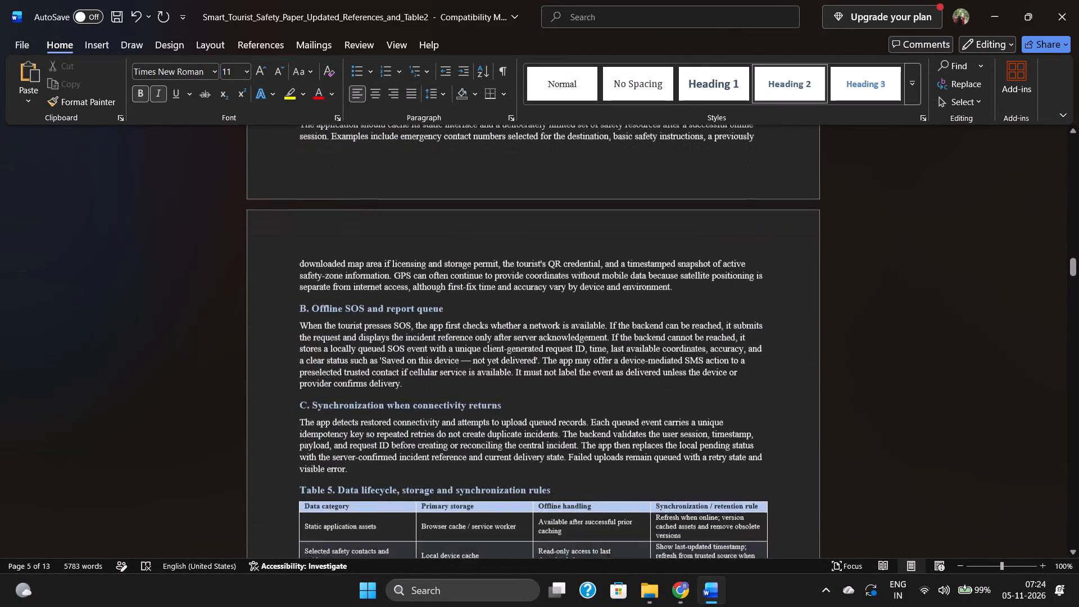
pyautogui.scroll(-1, 749, 305)
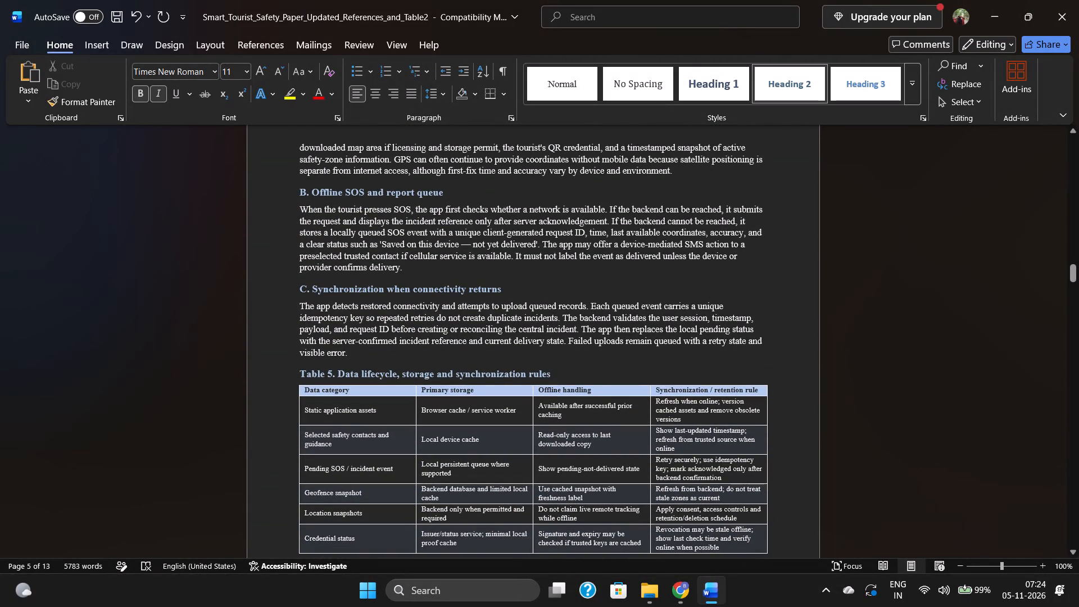
pyautogui.click(301, 379)
pyautogui.moveTo(301, 379); pyautogui.dragTo(332, 369)
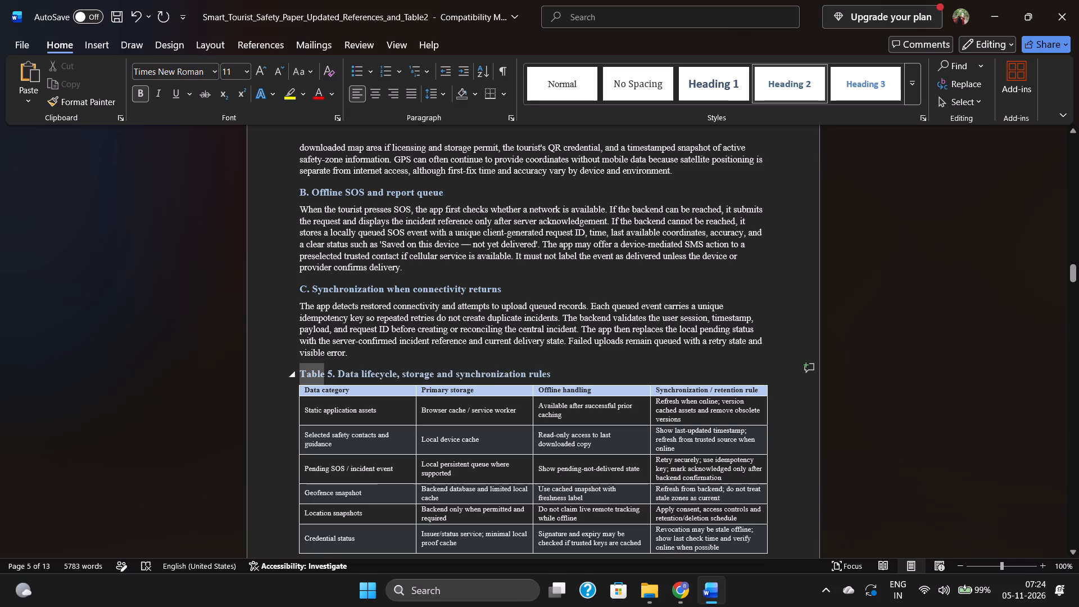
pyautogui.moveTo(332, 369); pyautogui.dragTo(555, 375)
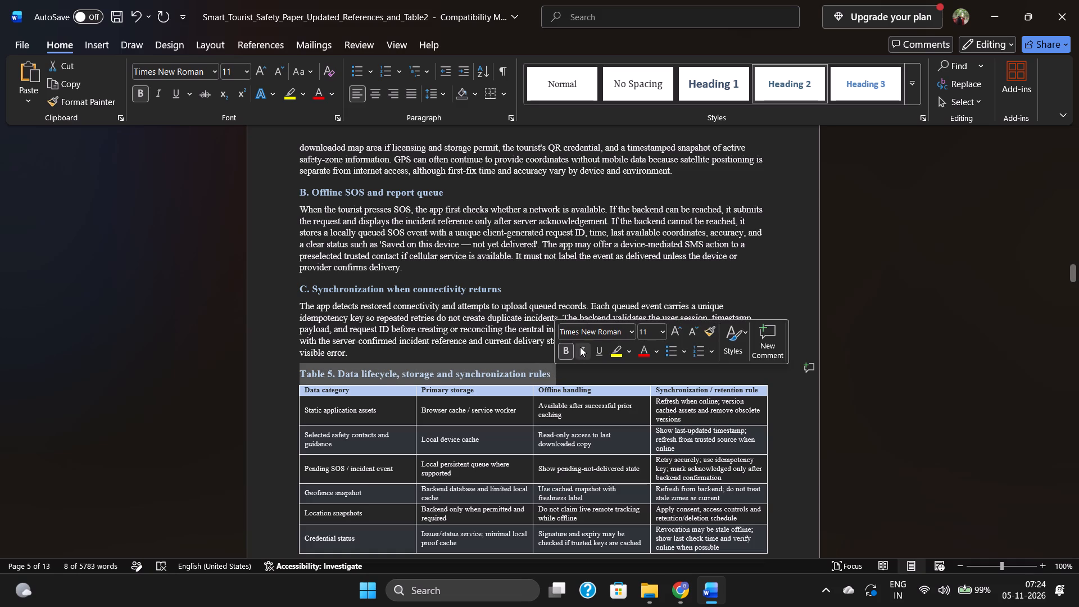
pyautogui.click(581, 346)
# Renumber the data lifecycle, storage and synchronization rules title as Table 3.
pyautogui.click(327, 369)
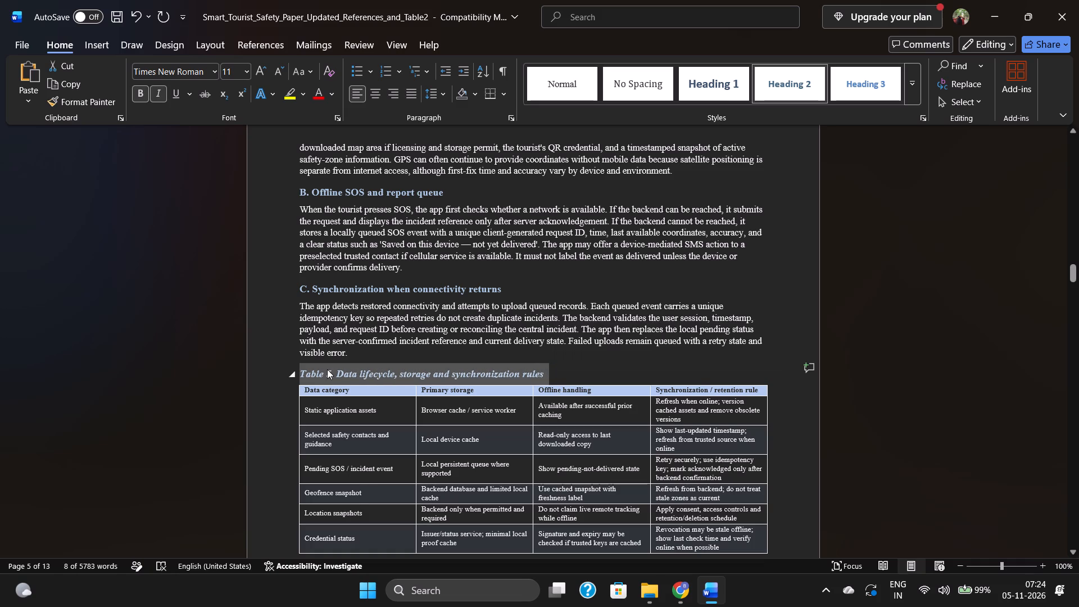
pyautogui.click(335, 372)
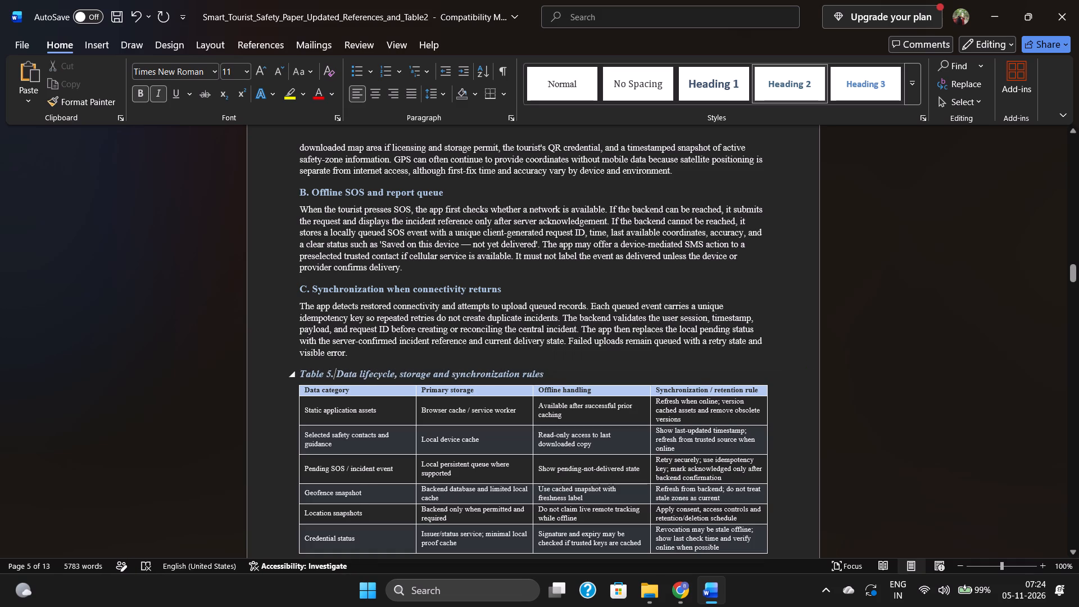
pyautogui.press('Left')
pyautogui.press('BackSpace')
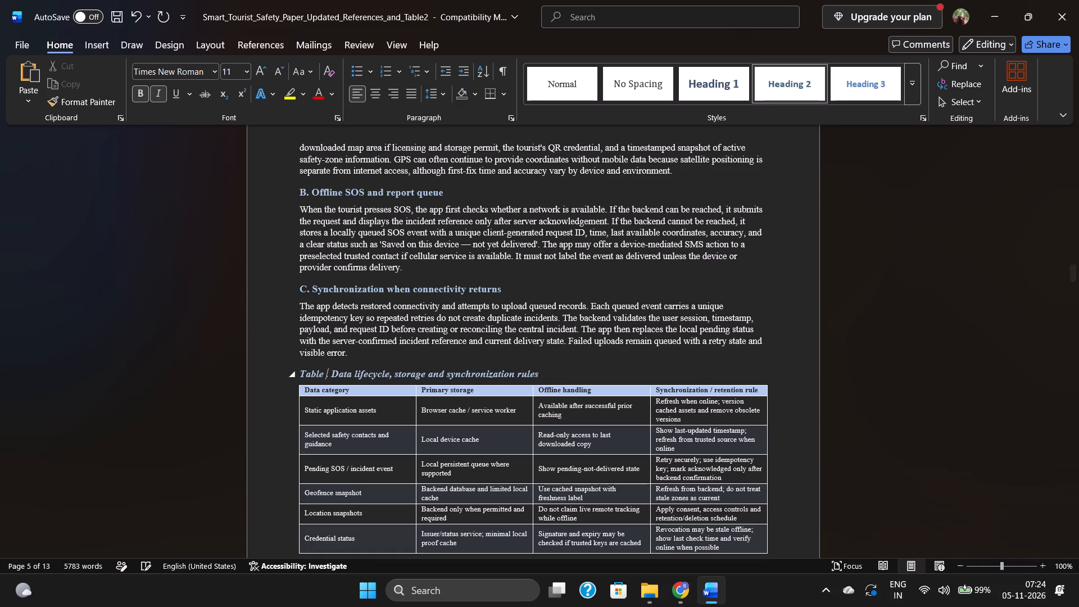
pyautogui.press('3')
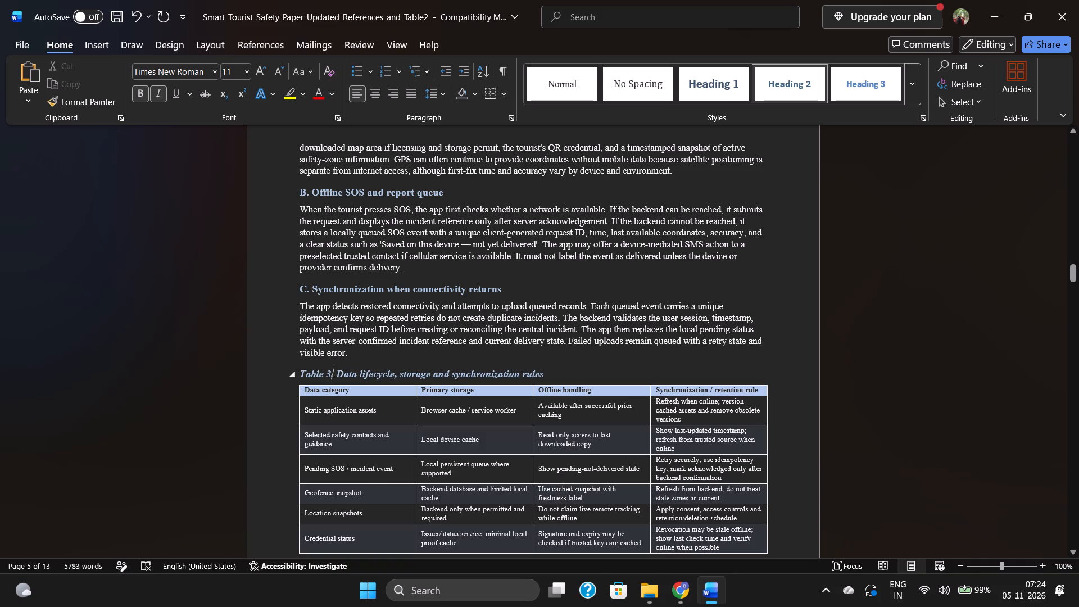
# Insert leading spaces before the Table 3 title so it is centred above the data lifecycle, storage and synchronization rules table.
pyautogui.click(302, 370)
pyautogui.press('space')
pyautogui.press('space')
pyautogui.press('space')
pyautogui.press('space')
pyautogui.press('space')
pyautogui.press('space')
pyautogui.press('space')
pyautogui.press('space')
pyautogui.press('space')
pyautogui.press('space')
pyautogui.press('space')
pyautogui.press('space')
pyautogui.press('space')
pyautogui.press('space')
pyautogui.press('space')
pyautogui.press('space')
pyautogui.press('space')
pyautogui.press('space')
pyautogui.press('space')
pyautogui.press('space')
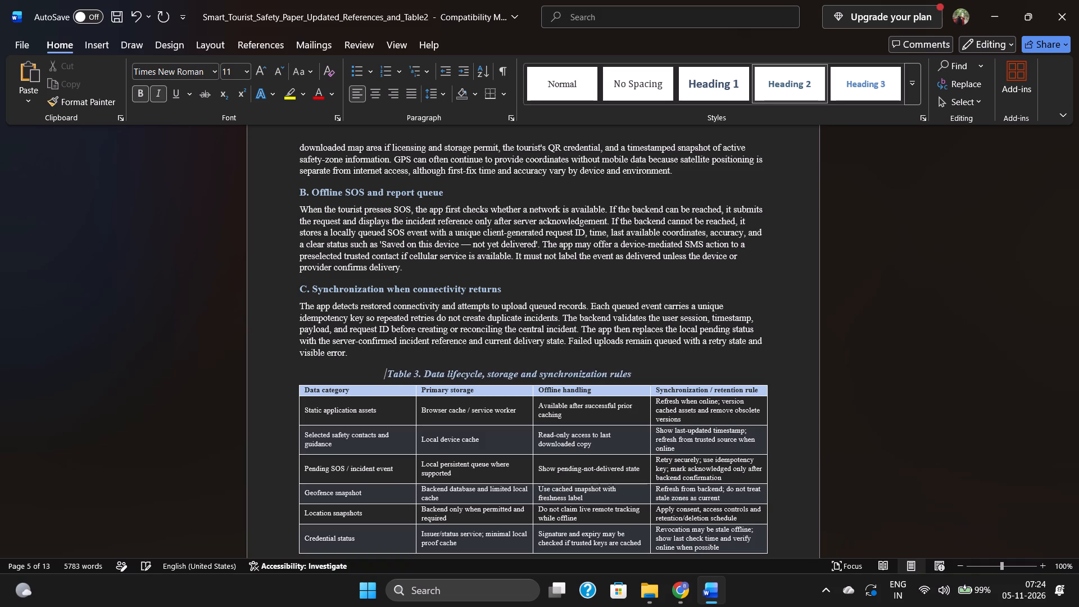
pyautogui.press('BackSpace')
pyautogui.press('BackSpace')
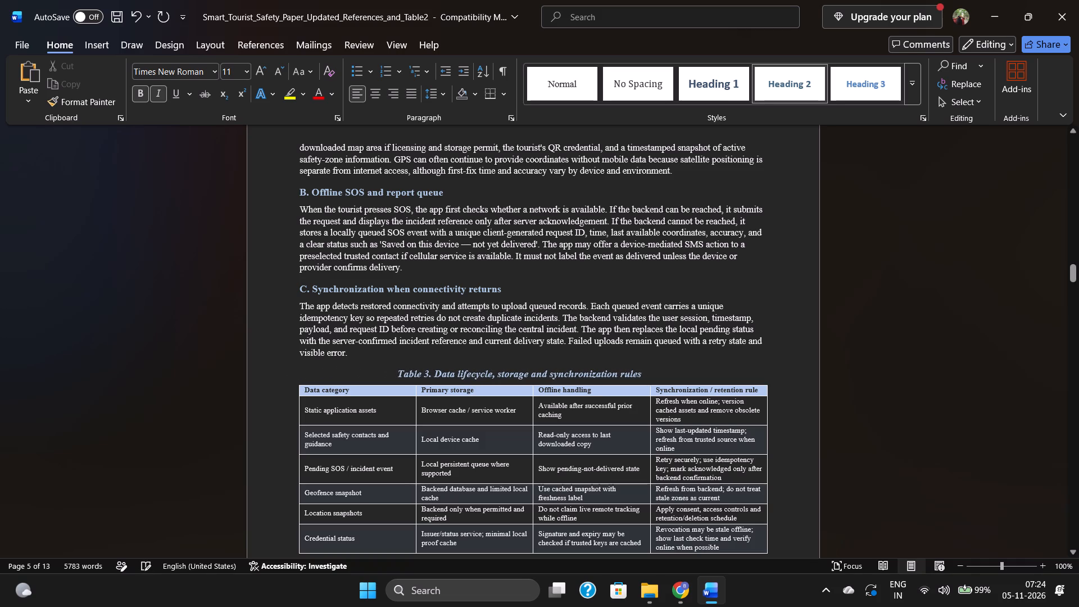
pyautogui.click(876, 363)
# Renumber the example context inputs for risk assessment title in section IX as Table 4.
pyautogui.scroll(-3, 876, 363)
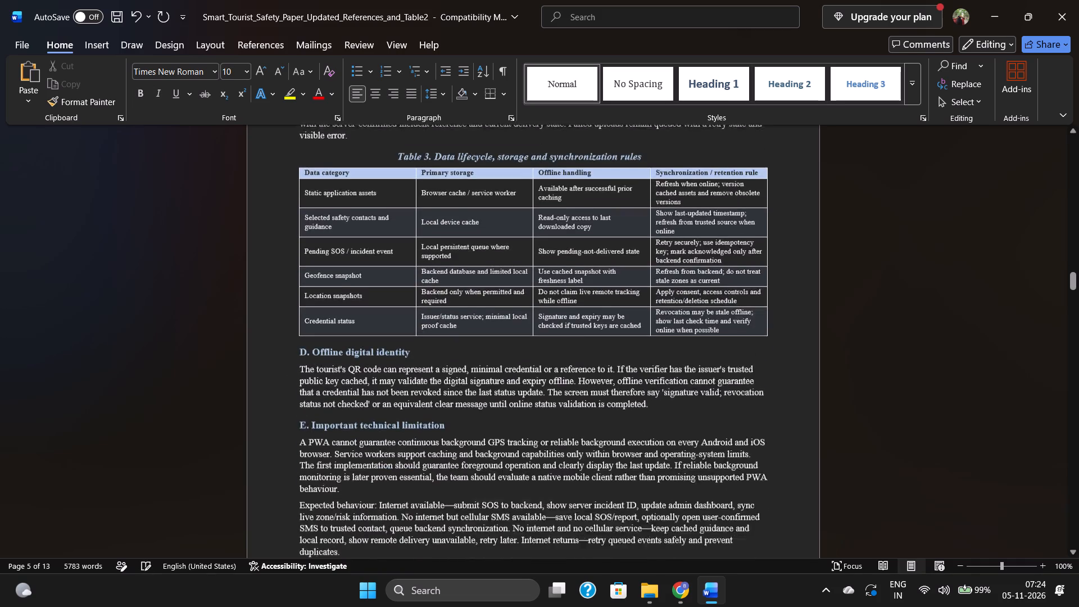
pyautogui.scroll(-8, 876, 363)
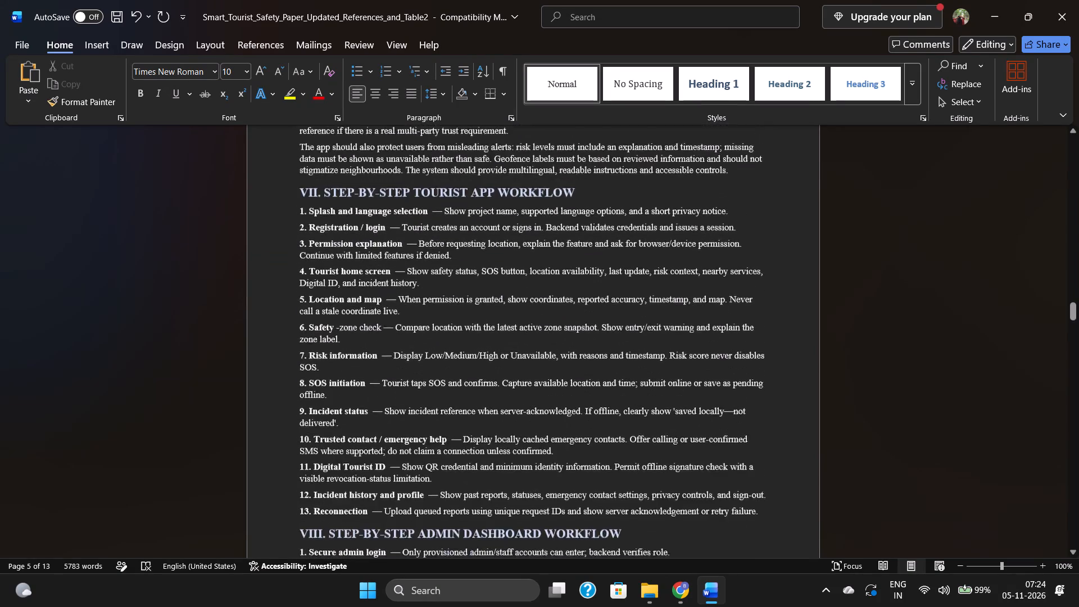
pyautogui.scroll(-9, 876, 363)
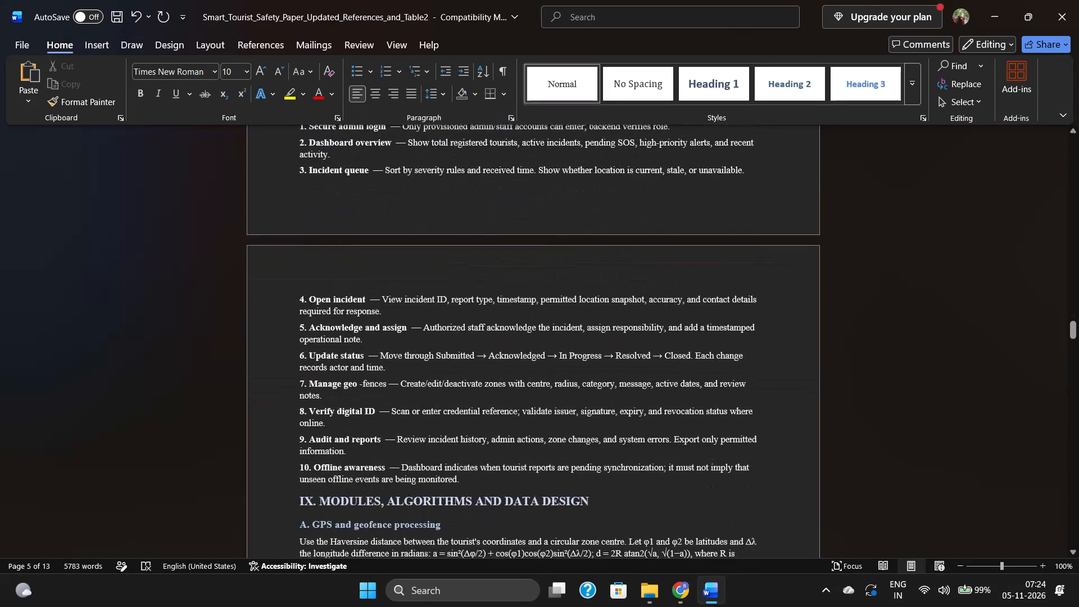
pyautogui.scroll(-7, 876, 363)
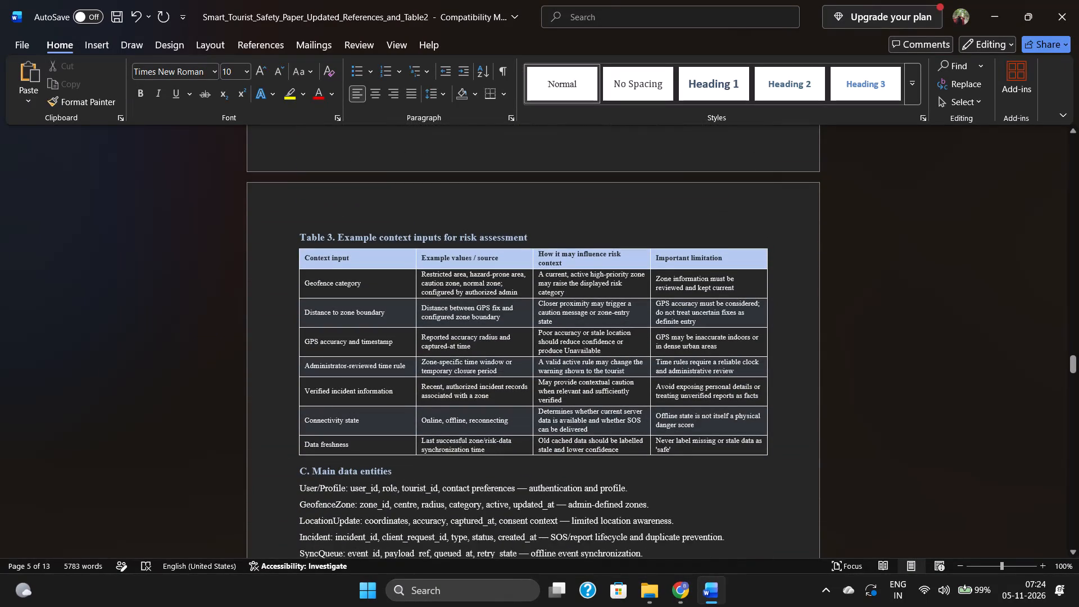
pyautogui.click(333, 238)
pyautogui.press('BackSpace')
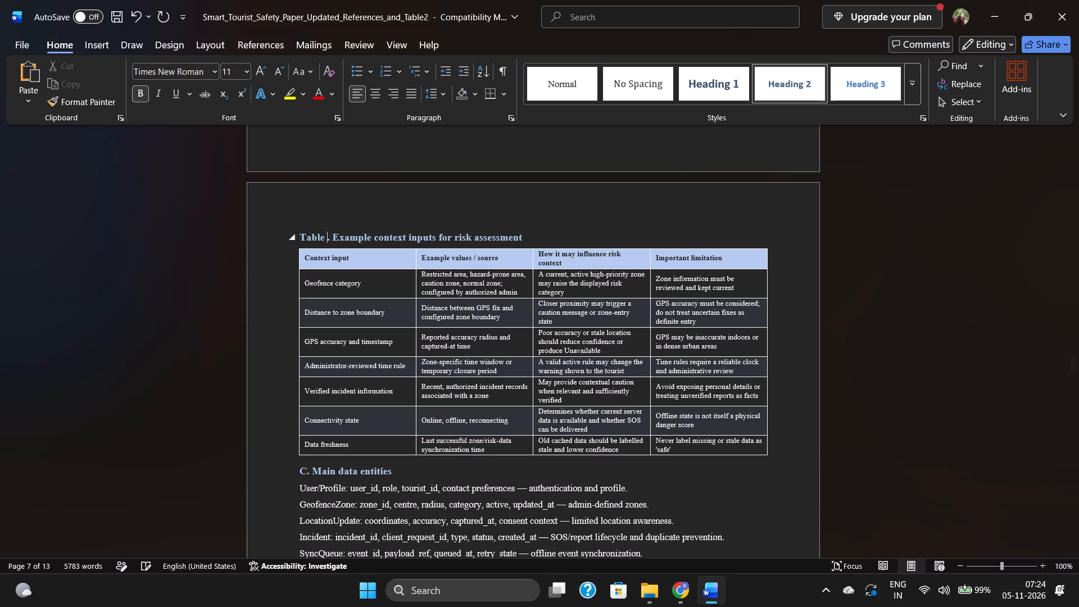
pyautogui.press('4')
# Insert leading spaces before the Table 4 title to shift it towards the centre of its table.
pyautogui.click(301, 234)
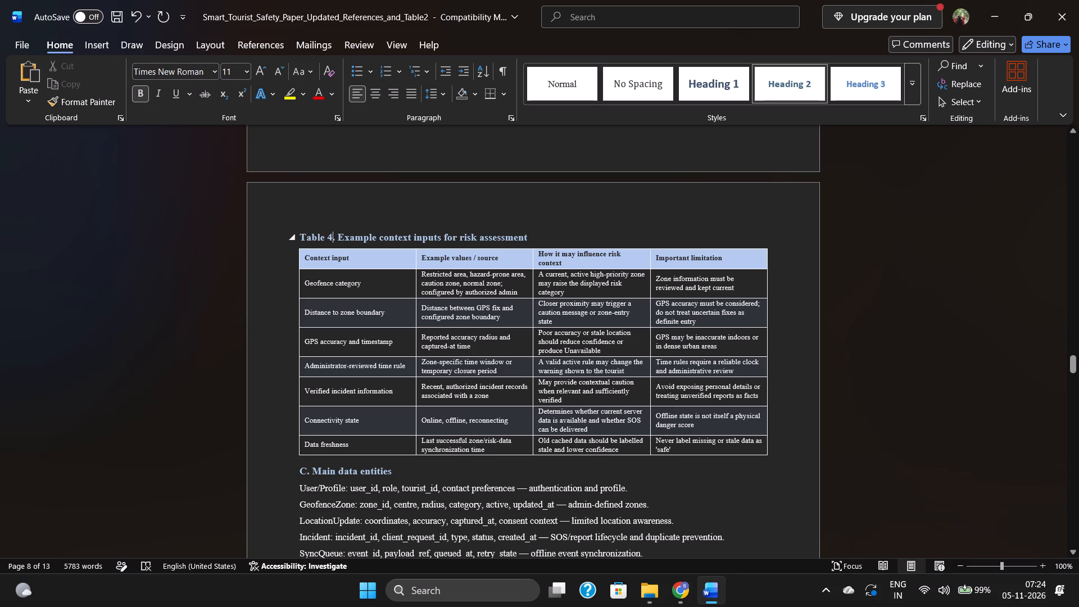
pyautogui.press('space')
pyautogui.press('space')
pyautogui.press('space')
pyautogui.press('space')
pyautogui.press('space')
pyautogui.press('space')
pyautogui.press('space')
pyautogui.press('space')
pyautogui.press('space')
pyautogui.press('space')
pyautogui.press('space')
pyautogui.press('space')
pyautogui.press('space')
pyautogui.press('space')
pyautogui.press('space')
pyautogui.press('space')
pyautogui.press('space')
pyautogui.press('space')
pyautogui.press('space')
pyautogui.press('space')
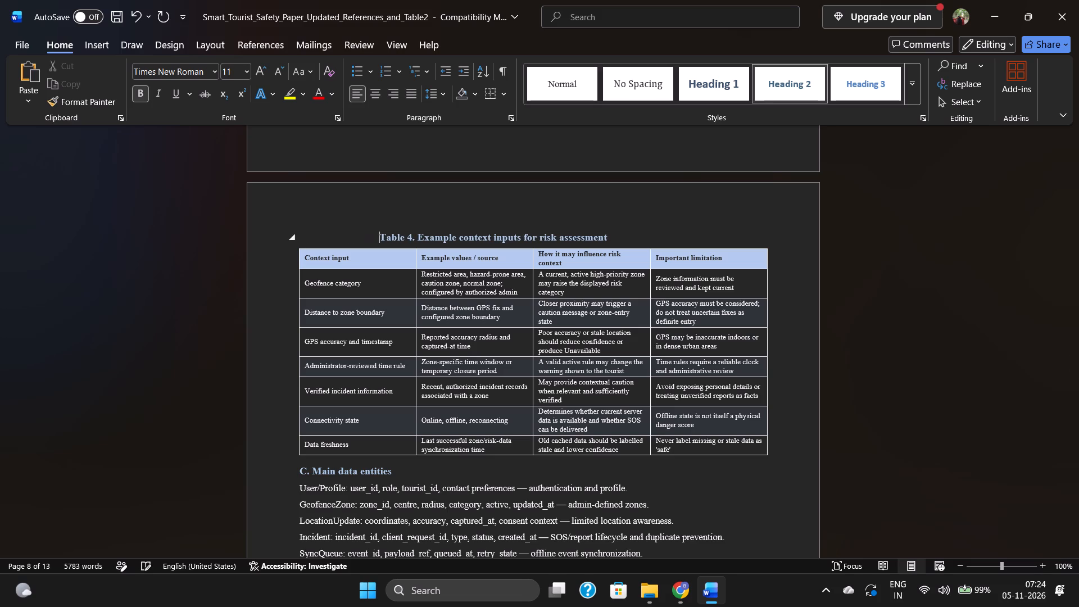
# Italicize the Table 4 title, Example context inputs for risk assessment.
pyautogui.moveTo(609, 238); pyautogui.dragTo(439, 242)
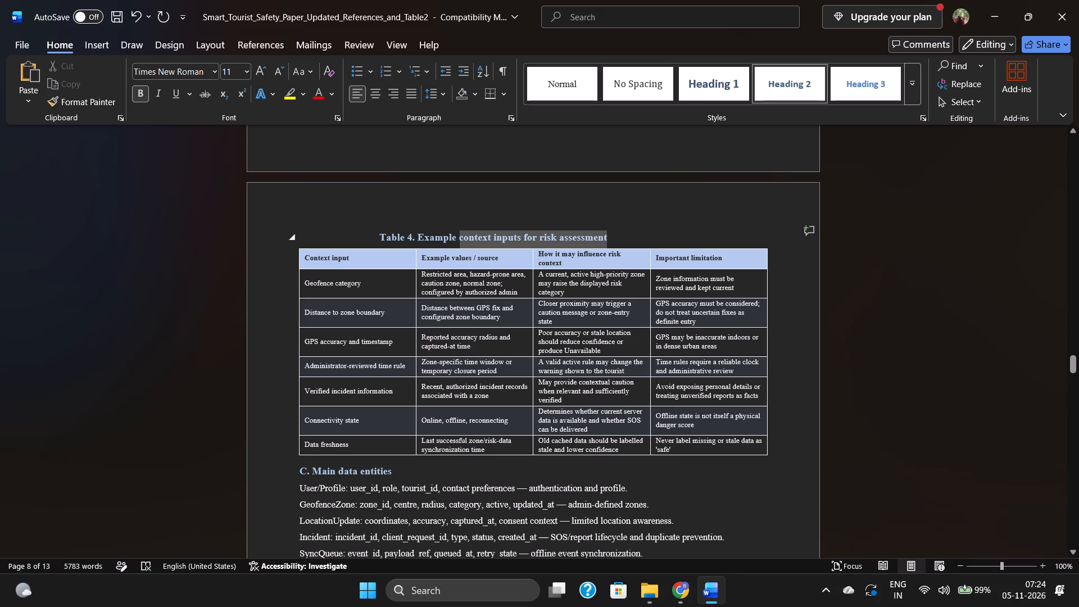
pyautogui.moveTo(439, 242); pyautogui.dragTo(383, 238)
pyautogui.click(407, 214)
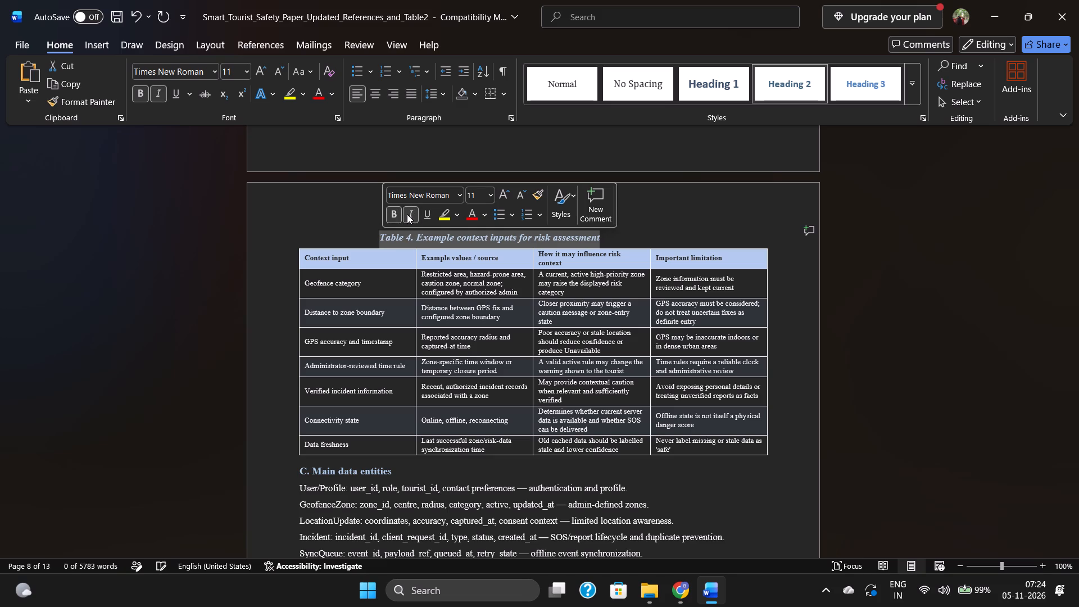
# Add more leading spaces before the italicized Table 4 title so it is centred above its table.
pyautogui.click(353, 237)
pyautogui.click(373, 238)
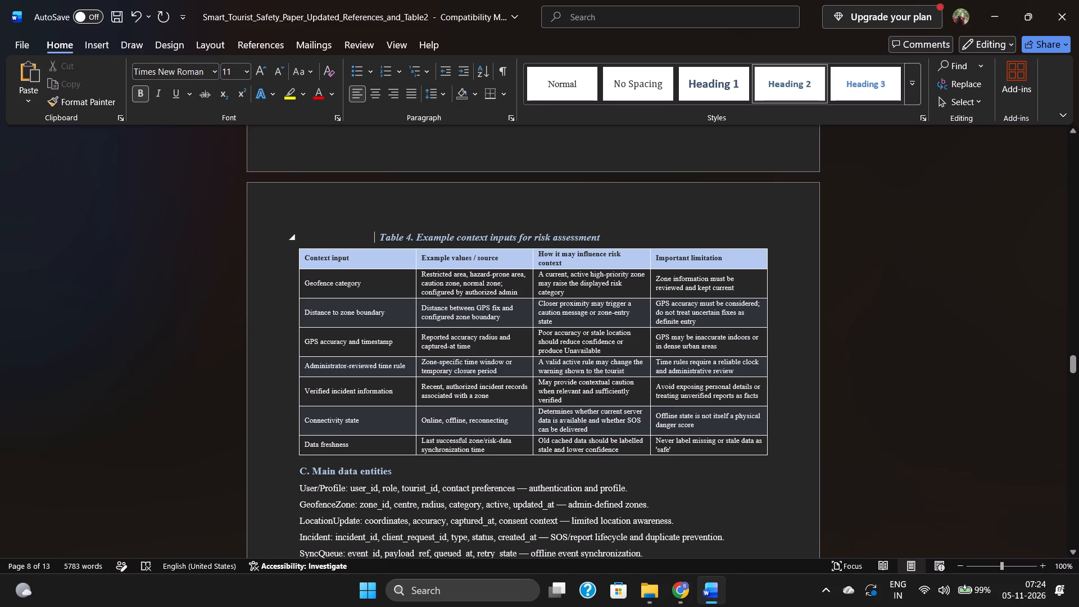
pyautogui.click(380, 238)
pyautogui.press('space')
pyautogui.press('space')
pyautogui.press('space')
pyautogui.press('space')
pyautogui.press('space')
pyautogui.press('space')
pyautogui.press('space')
pyautogui.press('space')
pyautogui.press('space')
pyautogui.press('space')
pyautogui.press('space')
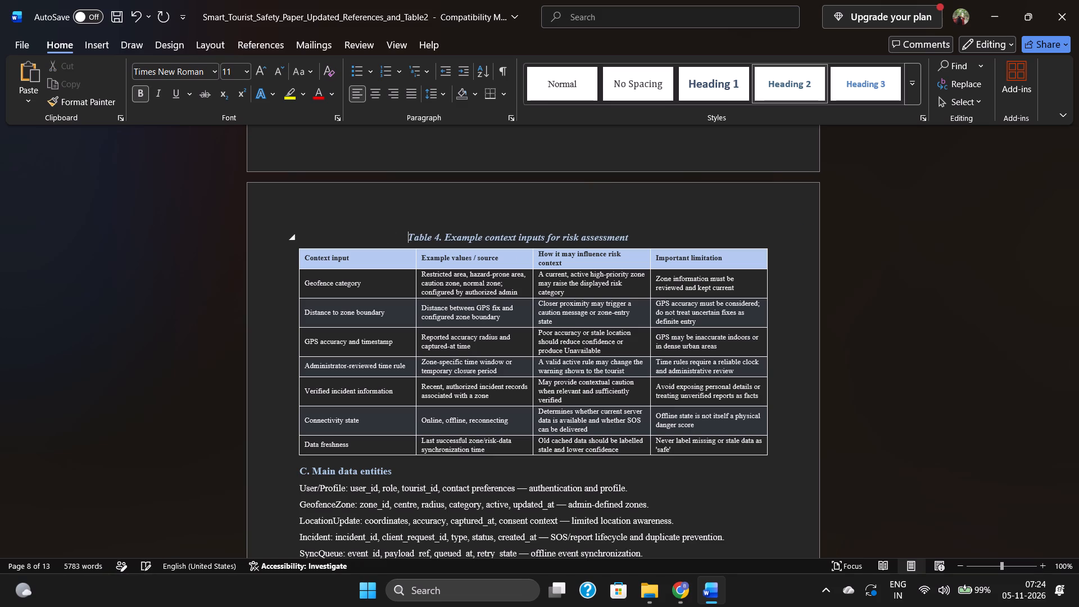
# Renumber the database entities and data management title below Main data entities as Table 5.
pyautogui.scroll(-4, 899, 266)
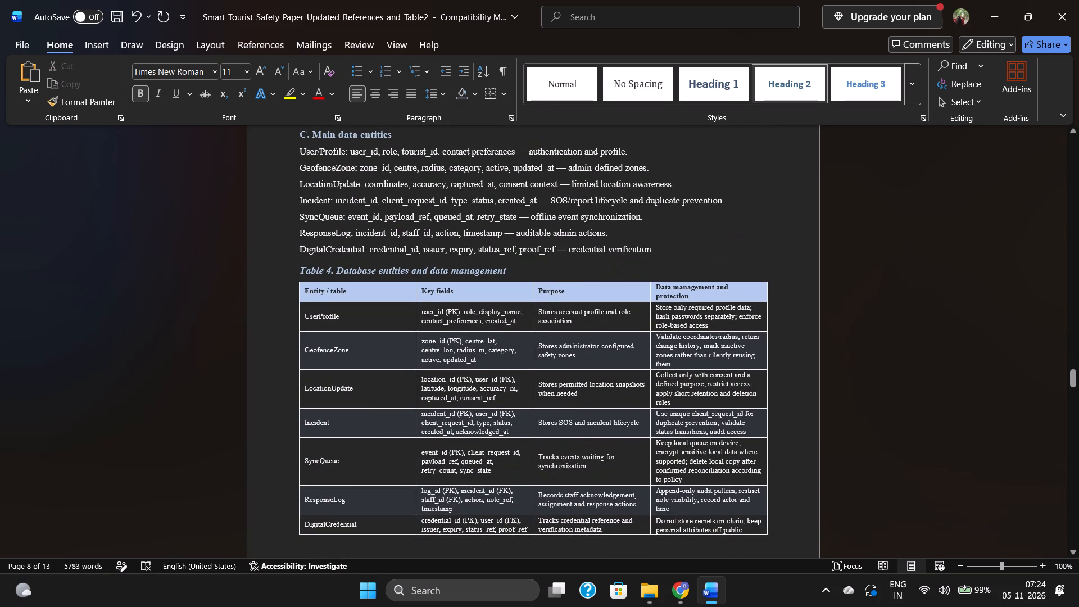
pyautogui.click(332, 270)
pyautogui.press('BackSpace')
pyautogui.press('5')
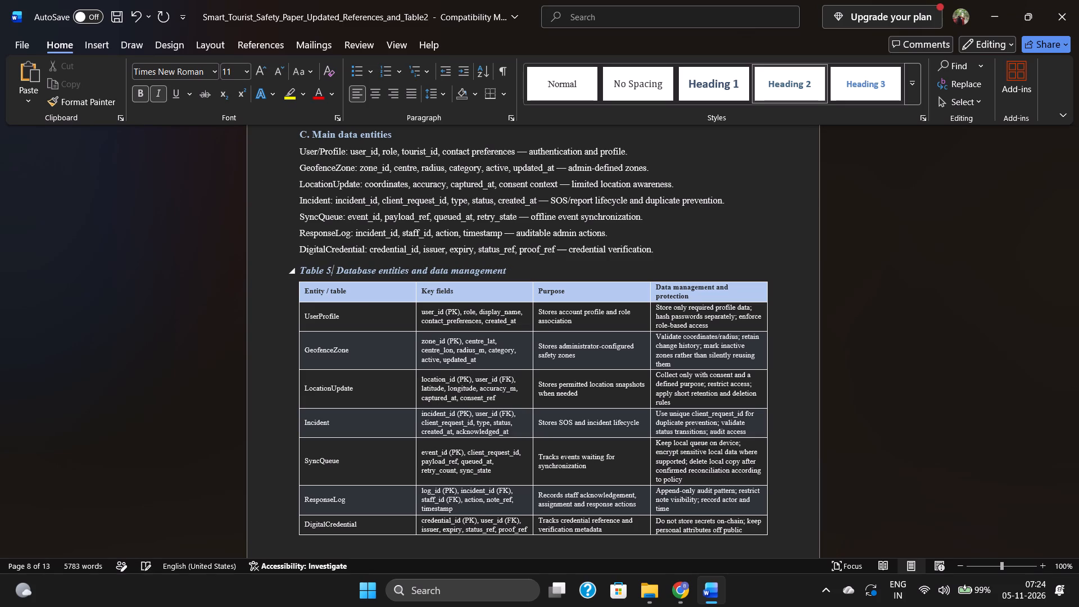
# Insert leading spaces before the Table 5 title so it is centred above the database entities table.
pyautogui.click(302, 270)
pyautogui.press('space')
pyautogui.press('space')
pyautogui.press('space')
pyautogui.press('space')
pyautogui.press('space')
pyautogui.press('space')
pyautogui.press('space')
pyautogui.press('space')
pyautogui.press('space')
pyautogui.press('space')
pyautogui.press('space')
pyautogui.press('space')
pyautogui.press('space')
pyautogui.press('space')
pyautogui.press('space')
pyautogui.press('space')
pyautogui.press('space')
pyautogui.press('space')
pyautogui.press('space')
pyautogui.press('space')
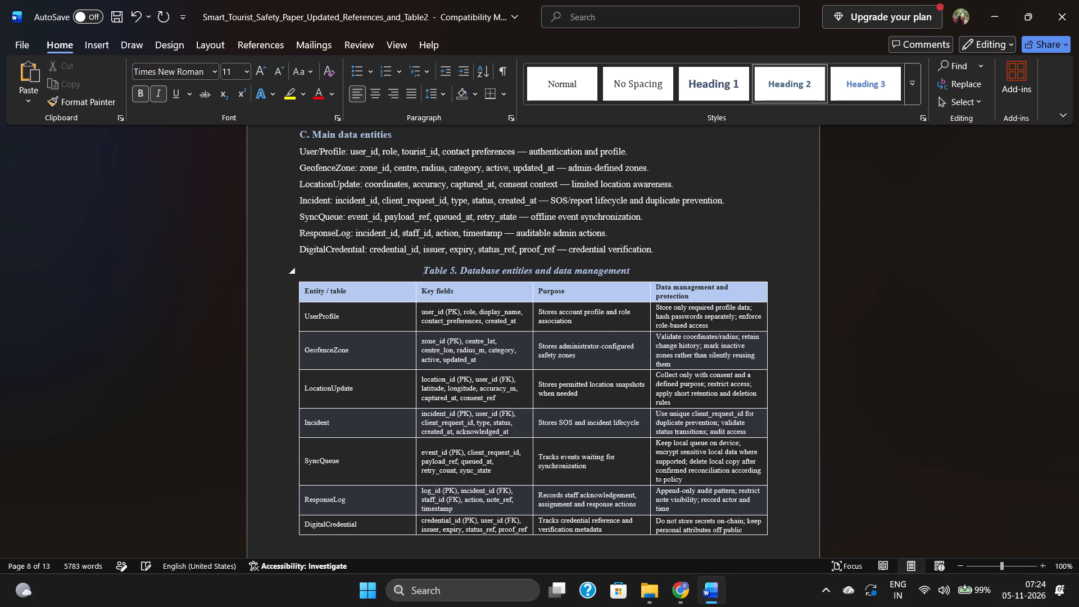
pyautogui.press('BackSpace')
# Insert leading spaces before the Table 6 title, Proposed functional test plan, so it is centred above its table in section XI.
pyautogui.scroll(-4, 747, 307)
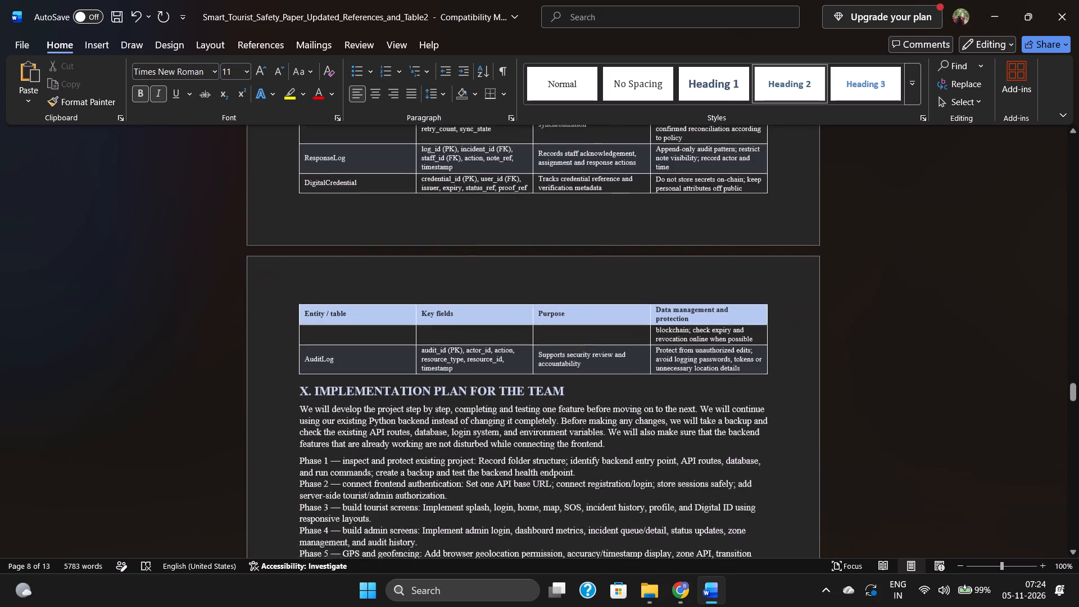
pyautogui.scroll(-5, 747, 307)
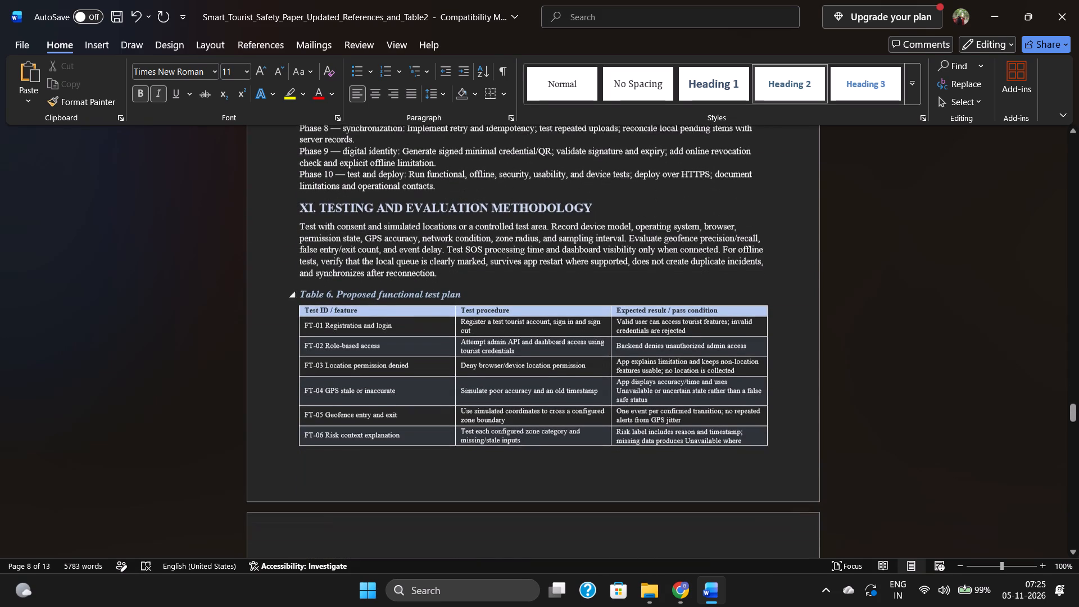
pyautogui.scroll(-1, 747, 307)
pyautogui.click(302, 289)
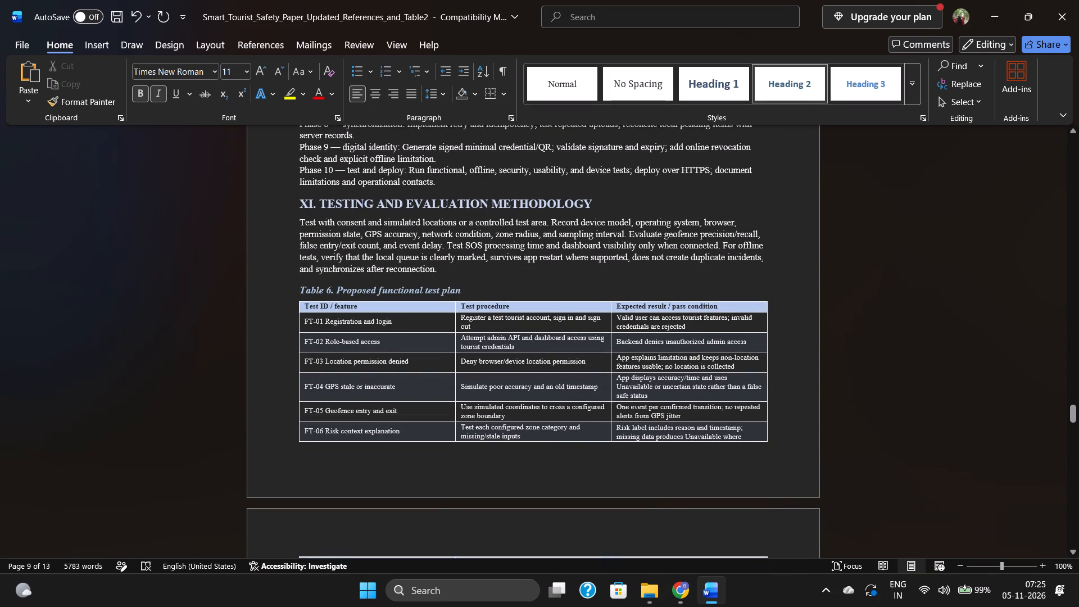
pyautogui.press('space')
pyautogui.press('space')
pyautogui.press('space')
pyautogui.press('space')
pyautogui.press('space')
pyautogui.press('space')
pyautogui.press('space')
pyautogui.press('space')
pyautogui.press('space')
pyautogui.press('space')
pyautogui.press('space')
pyautogui.press('space')
pyautogui.press('space')
pyautogui.press('space')
pyautogui.press('space')
pyautogui.press('space')
pyautogui.press('space')
pyautogui.press('space')
pyautogui.press('space')
pyautogui.press('space')
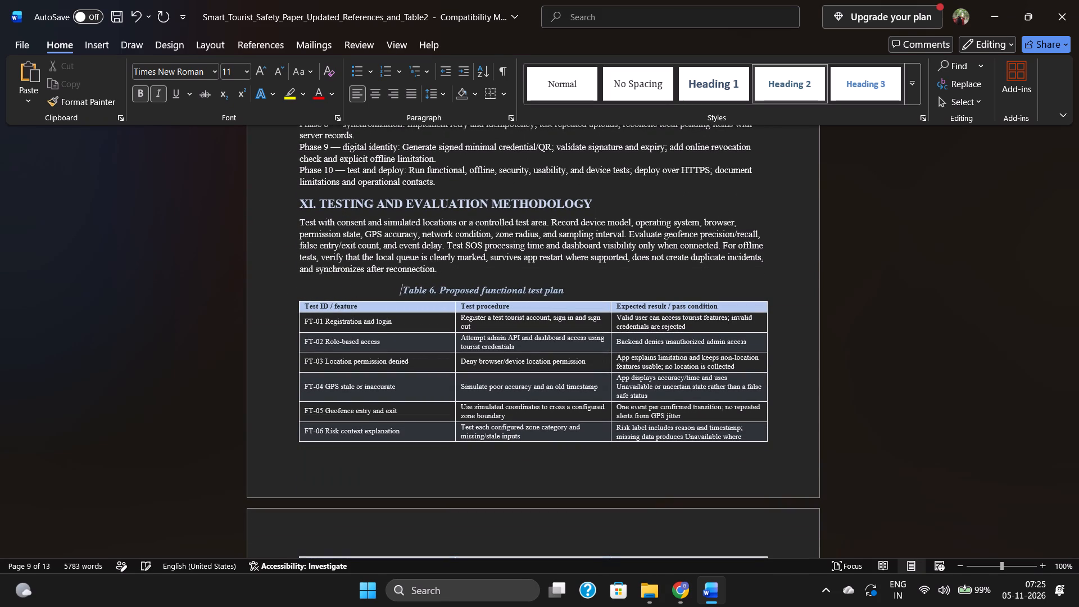
pyautogui.press('space')
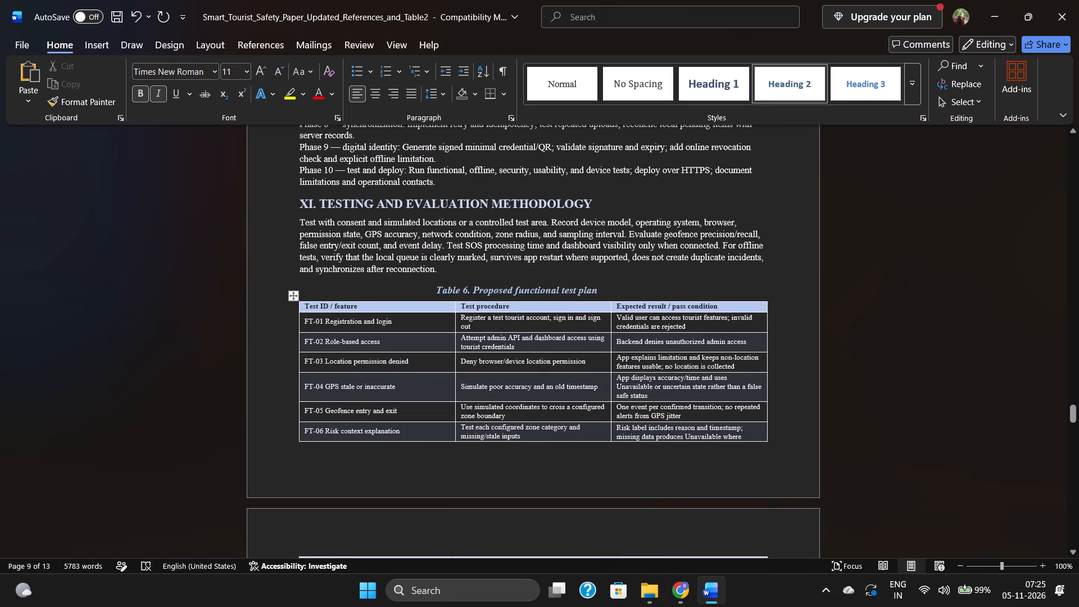
# Check the pages after Table 6, including the references and visual figures, and go back through the paper to its first page.
pyautogui.scroll(-13, 485, 336)
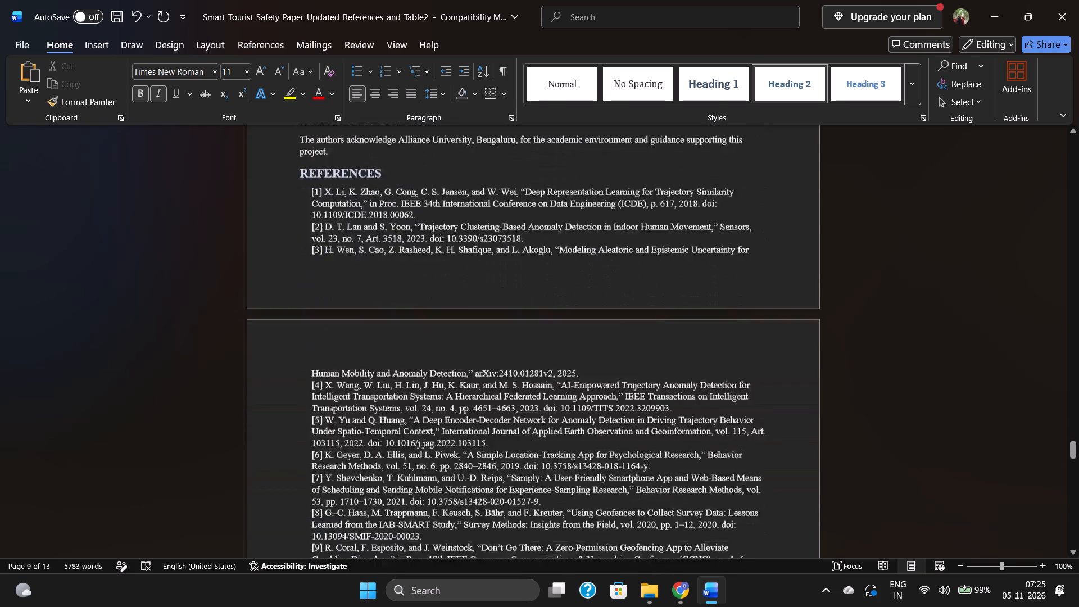
pyautogui.scroll(-2, 485, 336)
pyautogui.scroll(1, 485, 336)
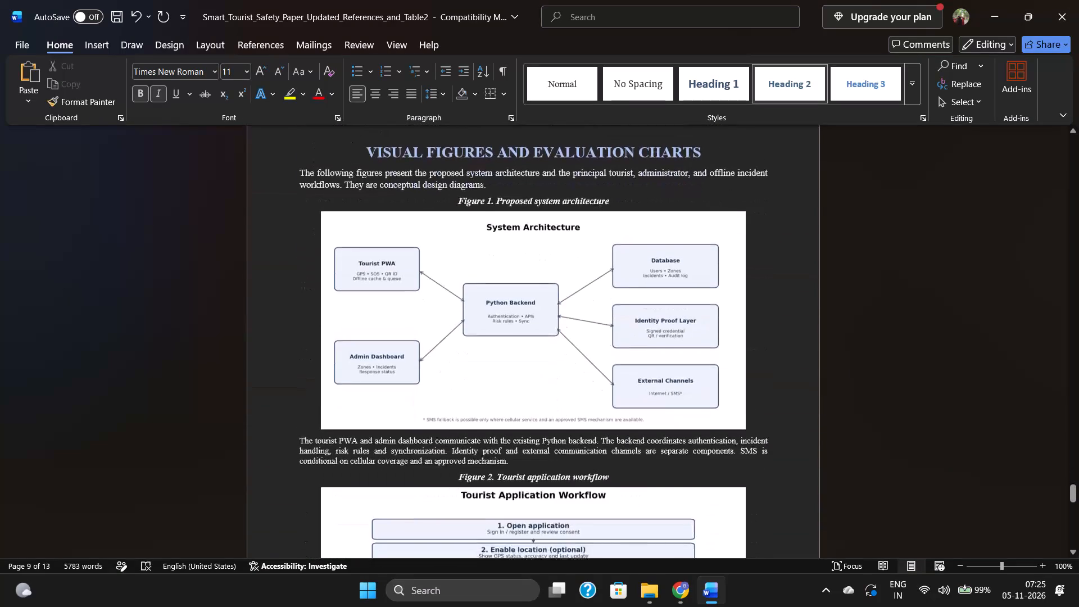
pyautogui.scroll(2, 485, 336)
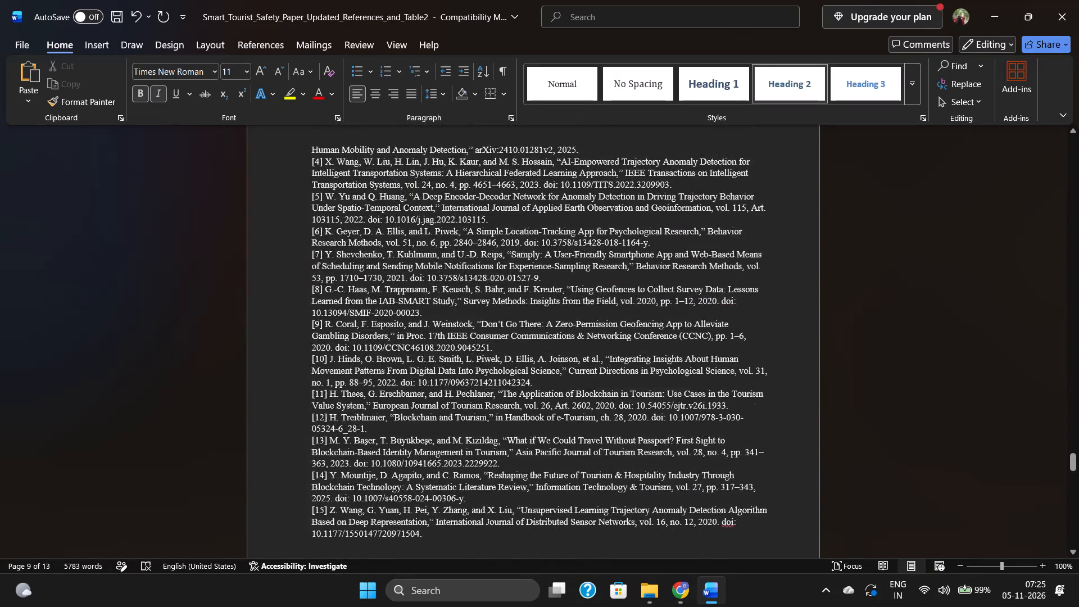
pyautogui.scroll(9, 485, 336)
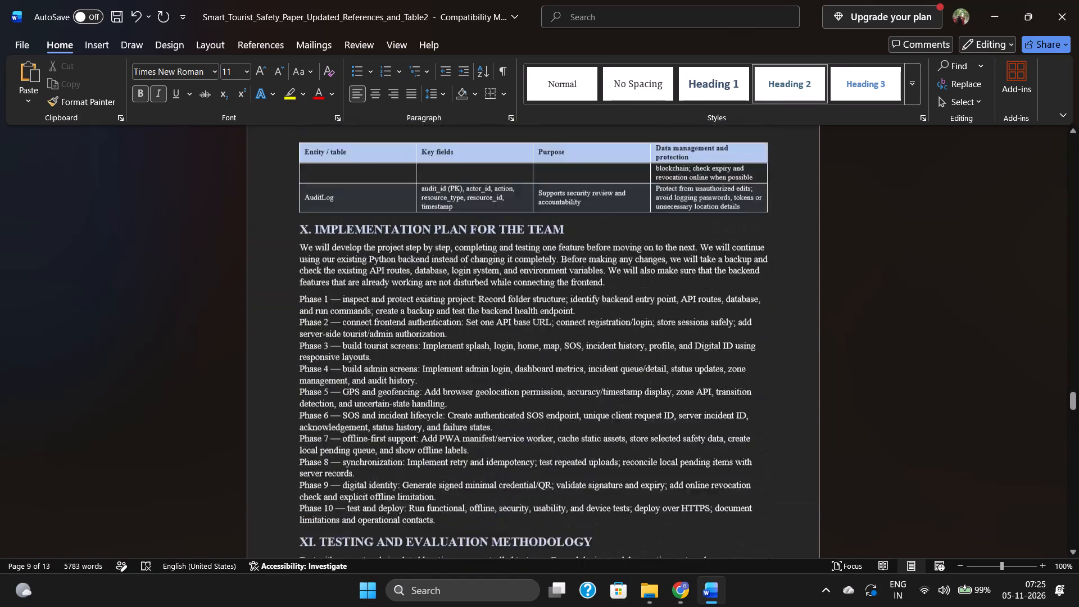
pyautogui.scroll(16, 485, 336)
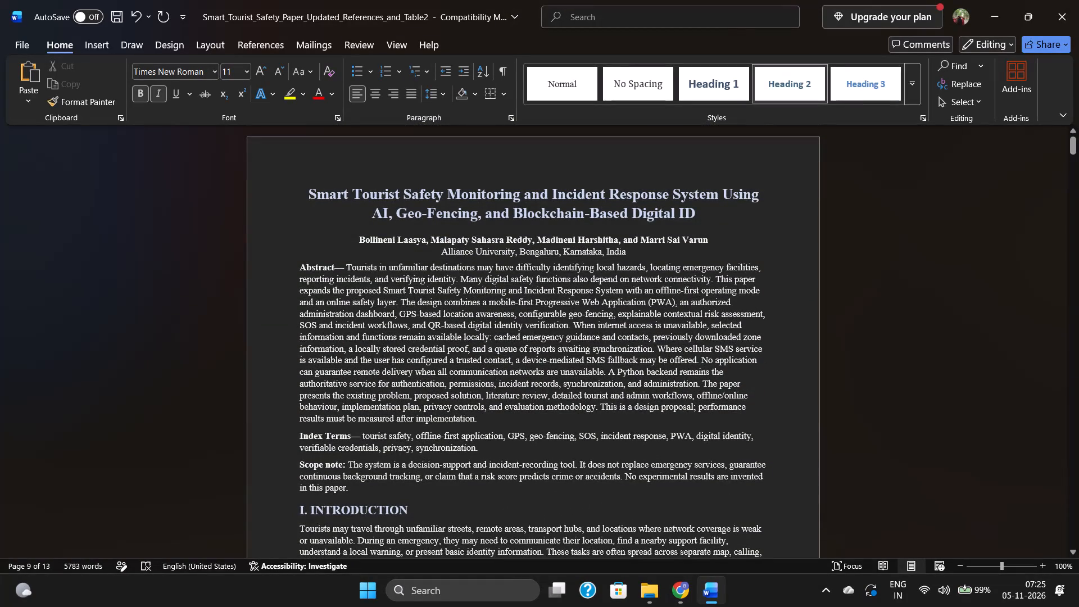
# Review the paper from its first page through the sections and tables to the visual figures, checking headings, titles and layout.
pyautogui.scroll(-3, 473, 375)
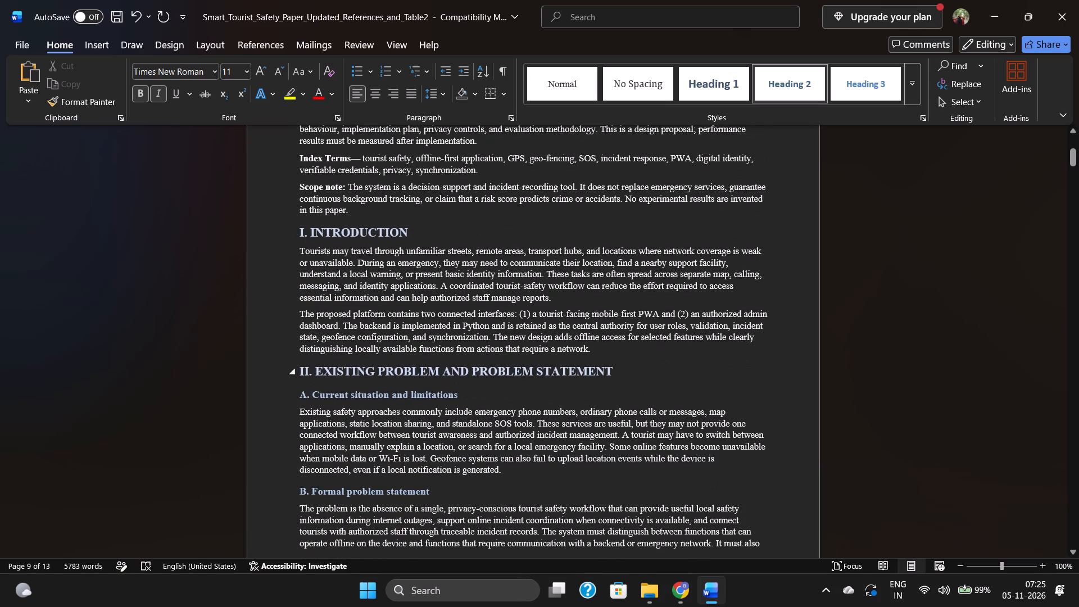
pyautogui.scroll(-2, 473, 375)
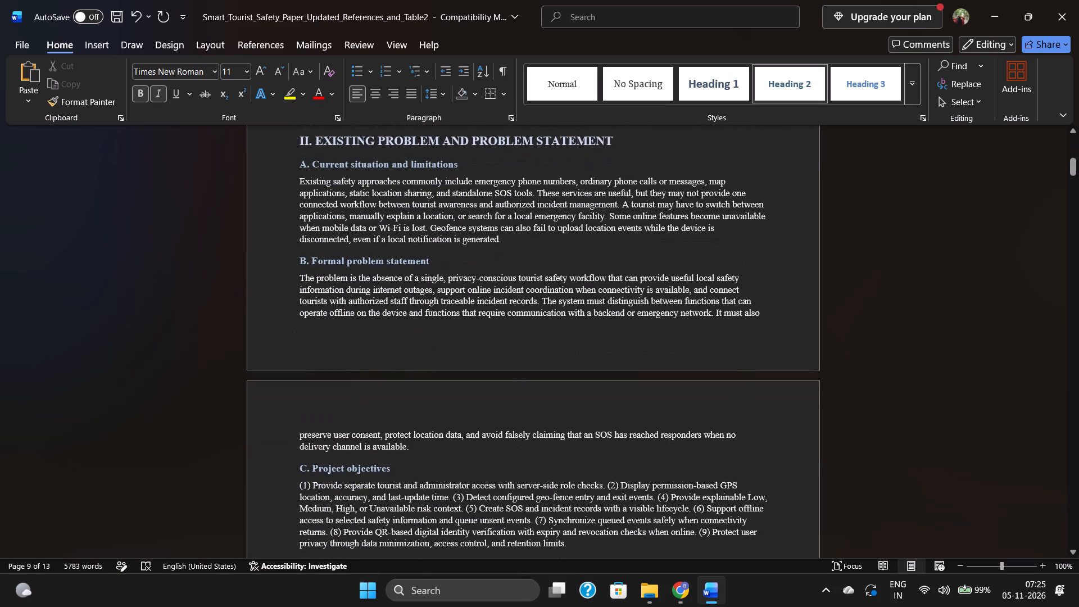
pyautogui.scroll(-2, 473, 375)
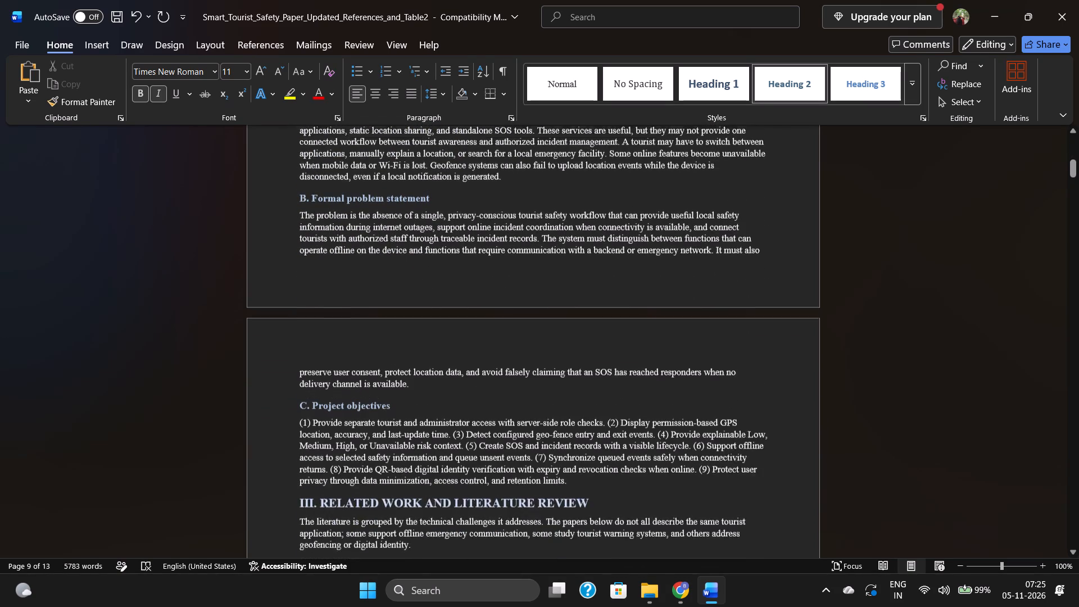
pyautogui.scroll(-2, 473, 375)
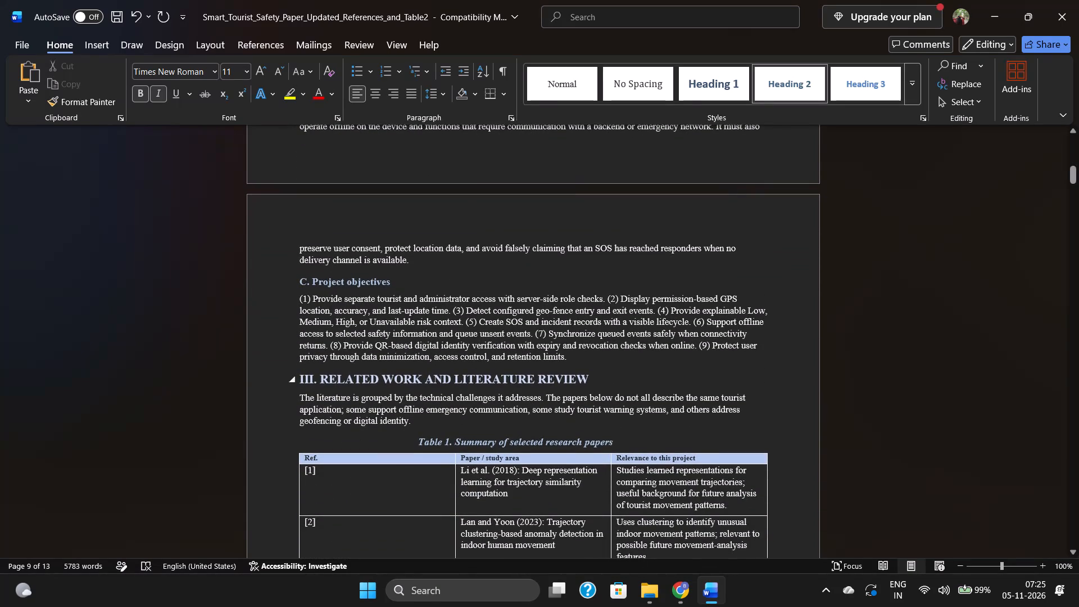
pyautogui.scroll(-1, 473, 375)
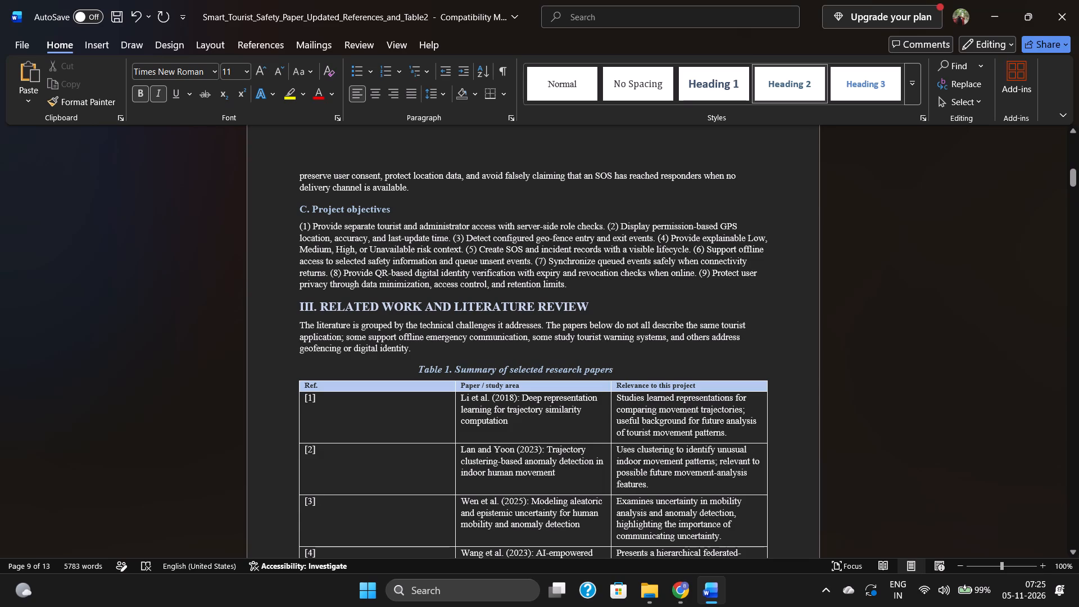
pyautogui.scroll(-8, 404, 343)
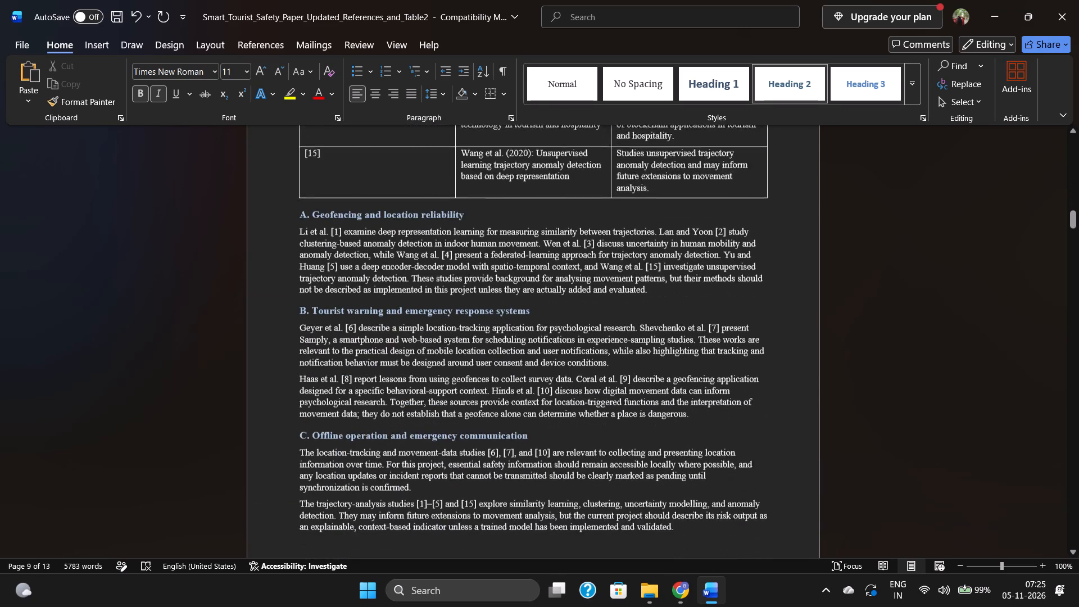
pyautogui.scroll(-1, 404, 343)
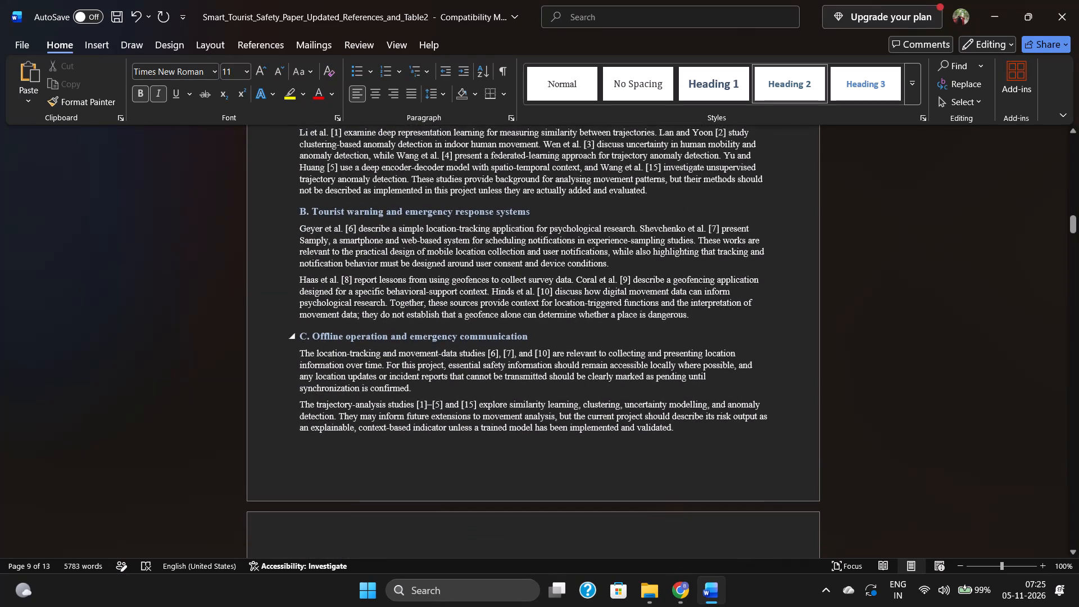
pyautogui.scroll(-6, 404, 343)
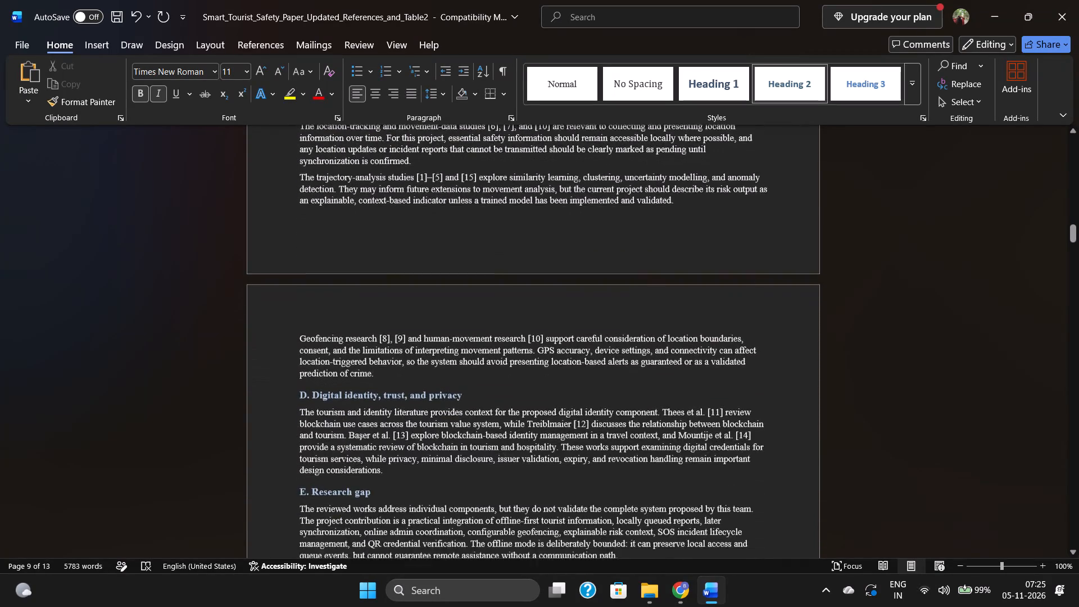
pyautogui.scroll(-2, 404, 343)
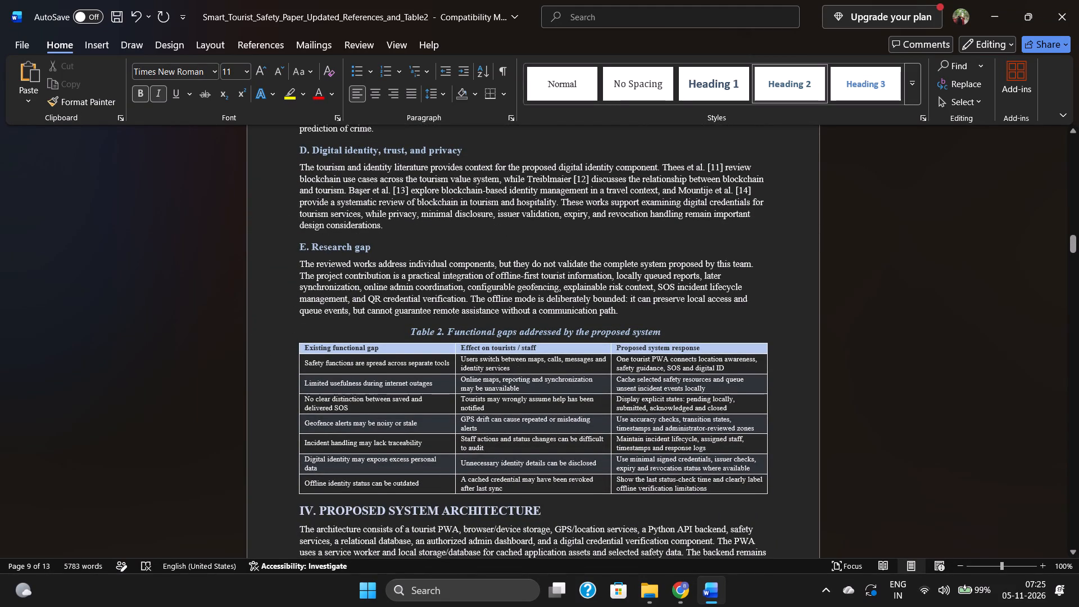
pyautogui.scroll(-1, 502, 259)
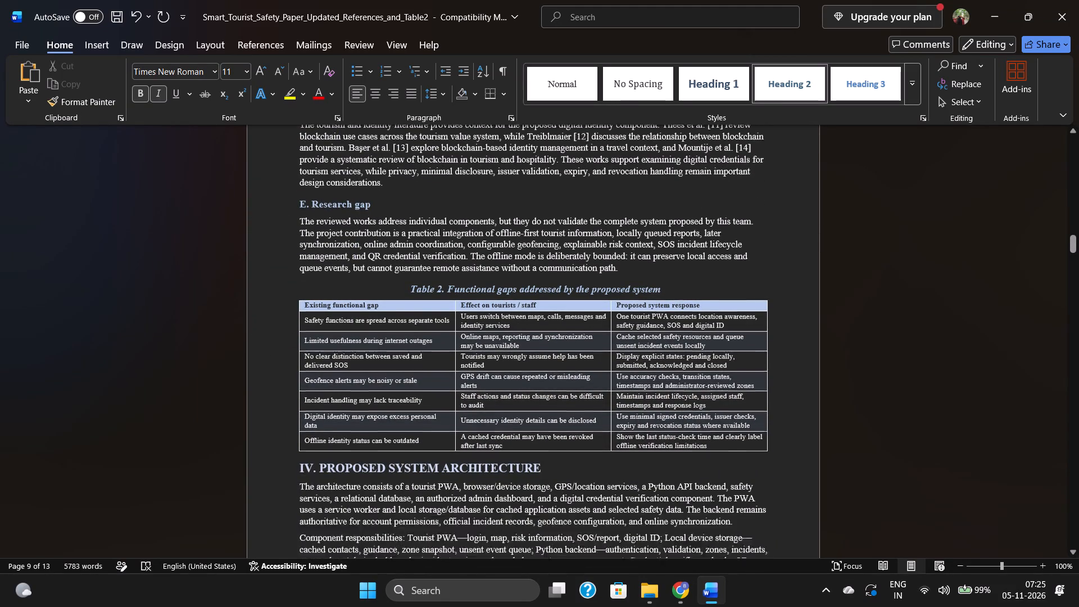
pyautogui.scroll(-2, 502, 259)
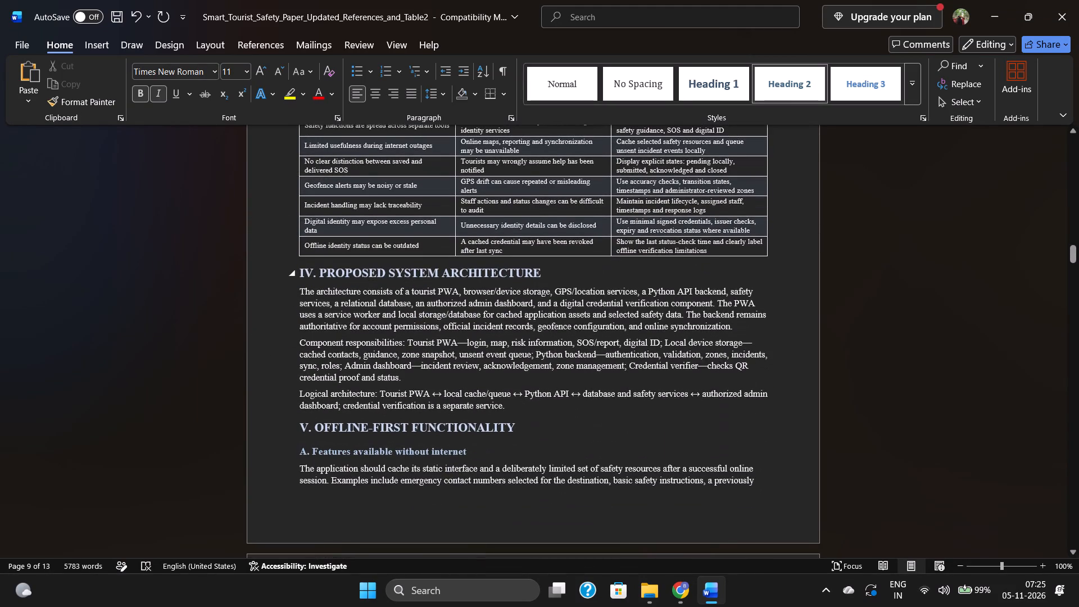
pyautogui.scroll(-2, 502, 259)
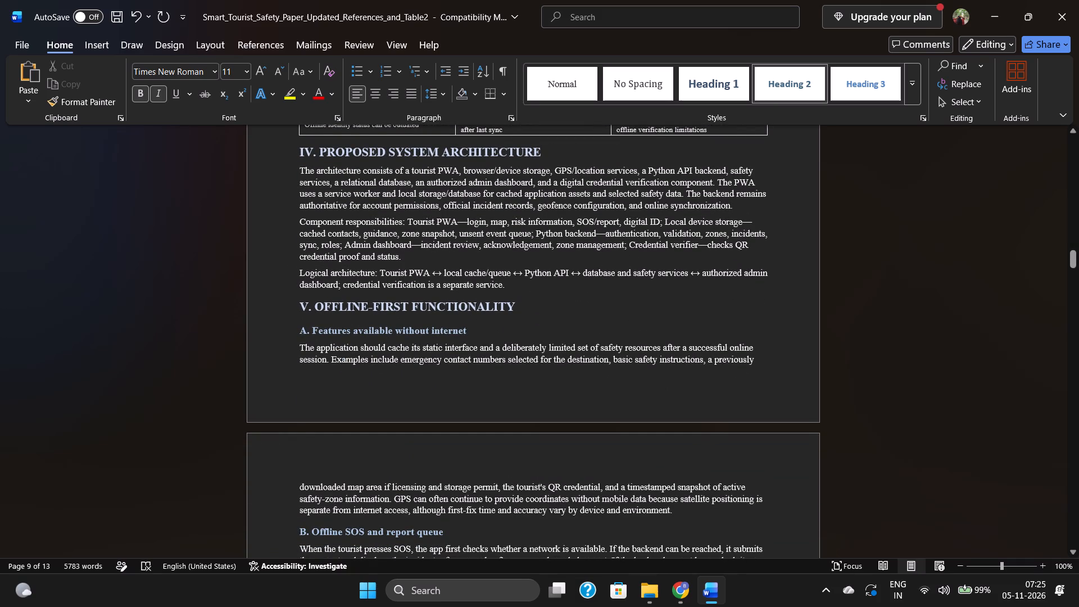
pyautogui.scroll(-5, 502, 259)
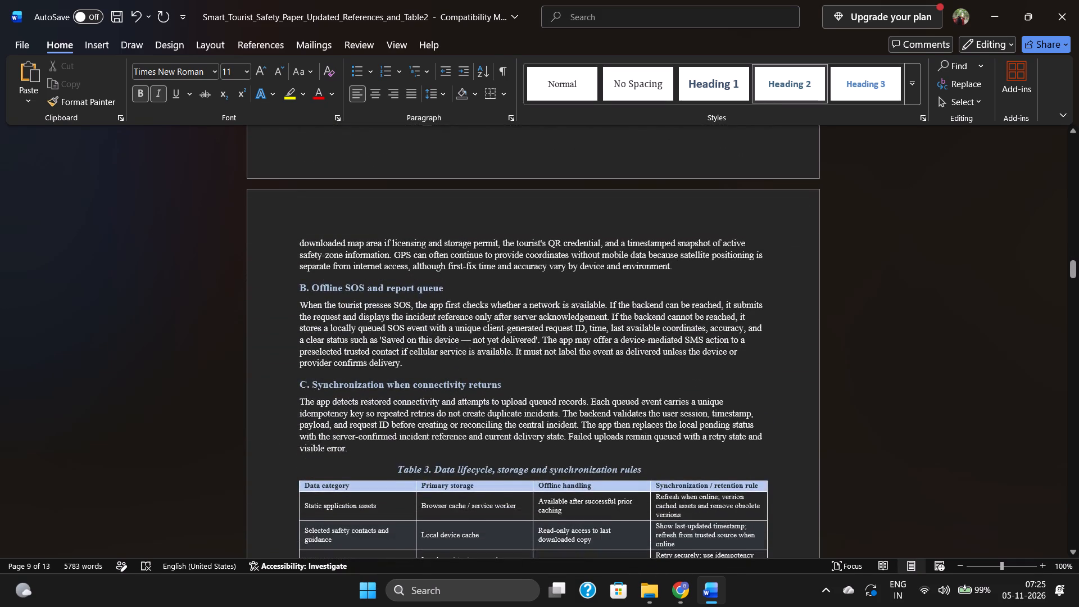
pyautogui.scroll(-5, 502, 259)
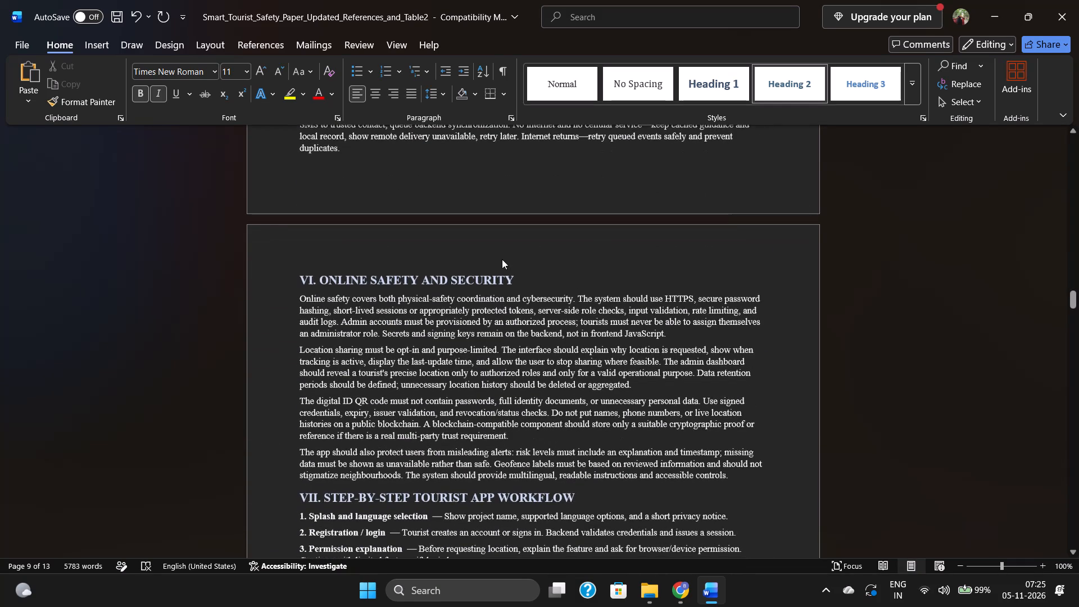
pyautogui.scroll(-19, 502, 259)
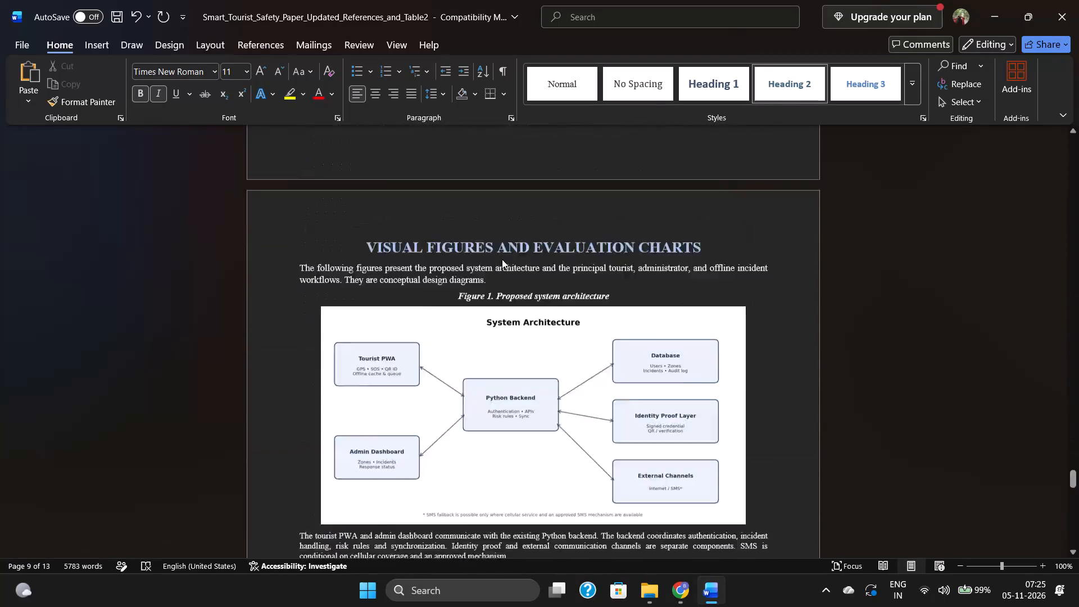
# Save a copy of the paper in Downloads as a PDF named "conference paper smart tourist safety system".
pyautogui.click(25, 38)
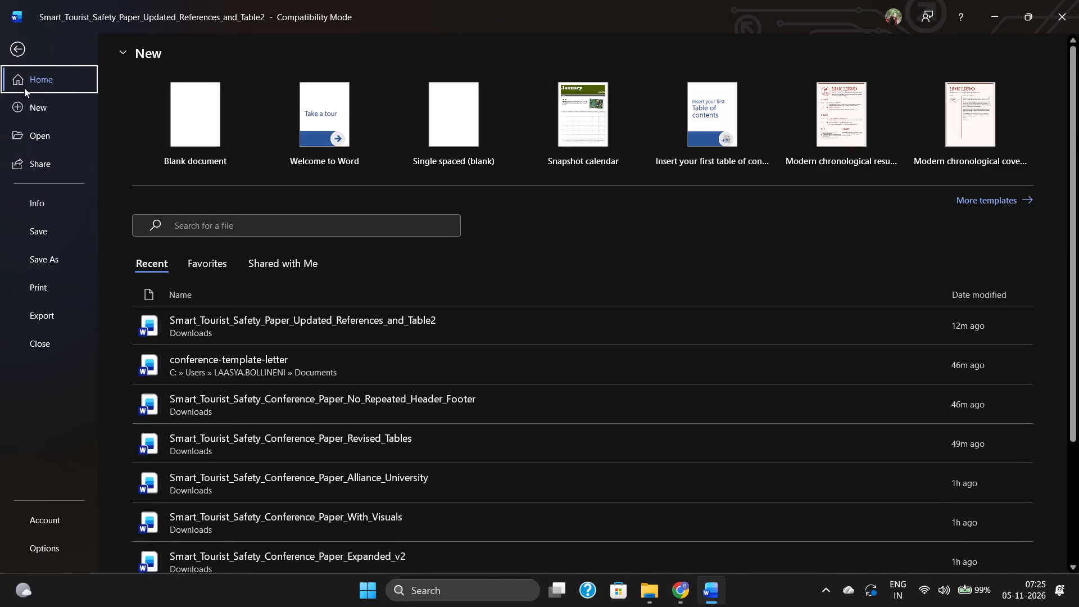
pyautogui.click(48, 264)
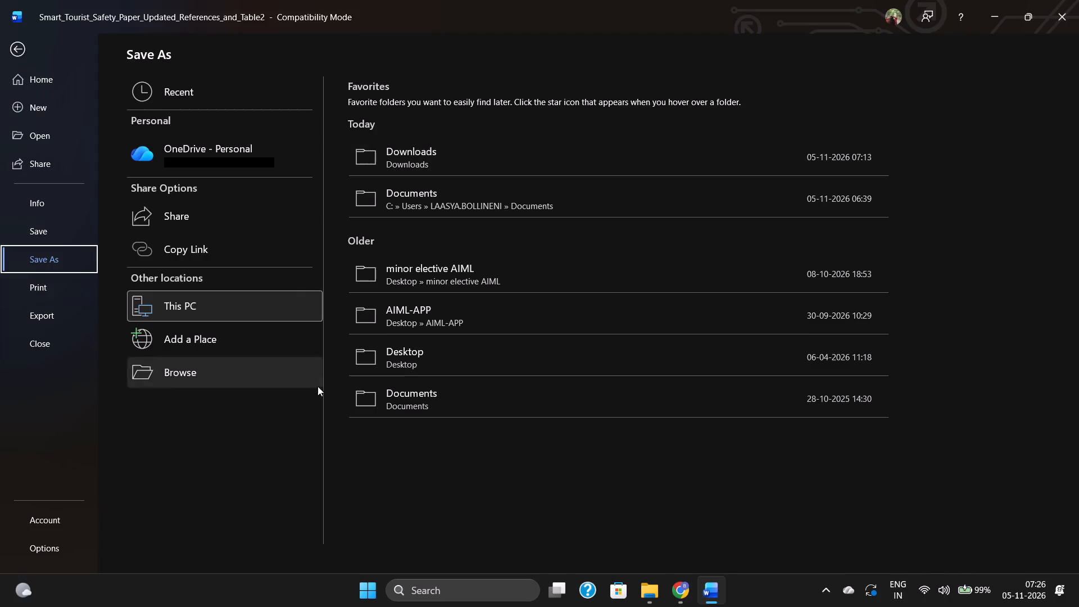
pyautogui.click(278, 368)
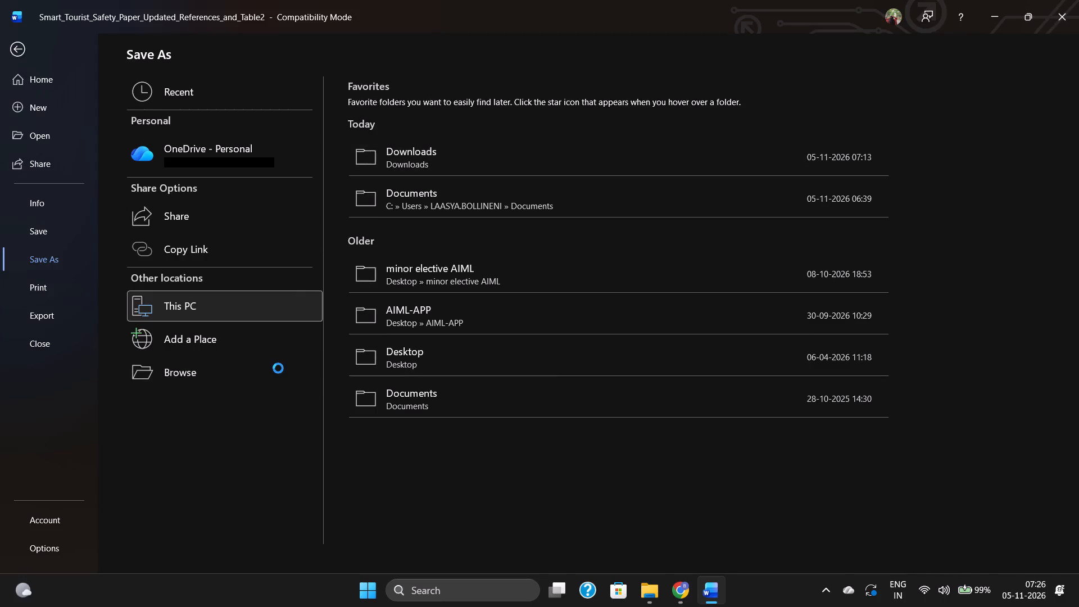
pyautogui.click(515, 9)
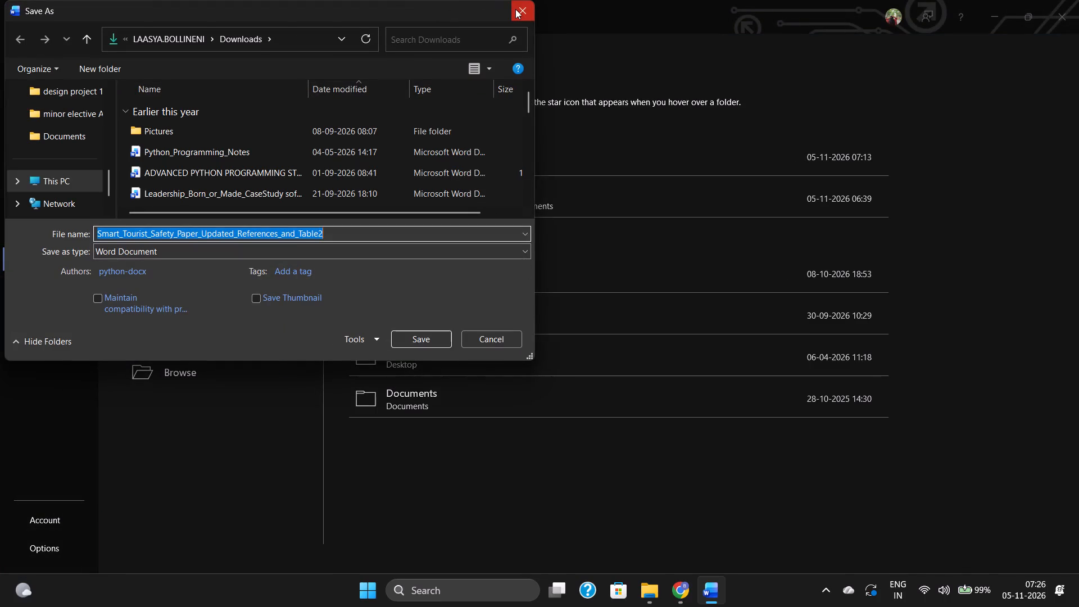
pyautogui.click(284, 302)
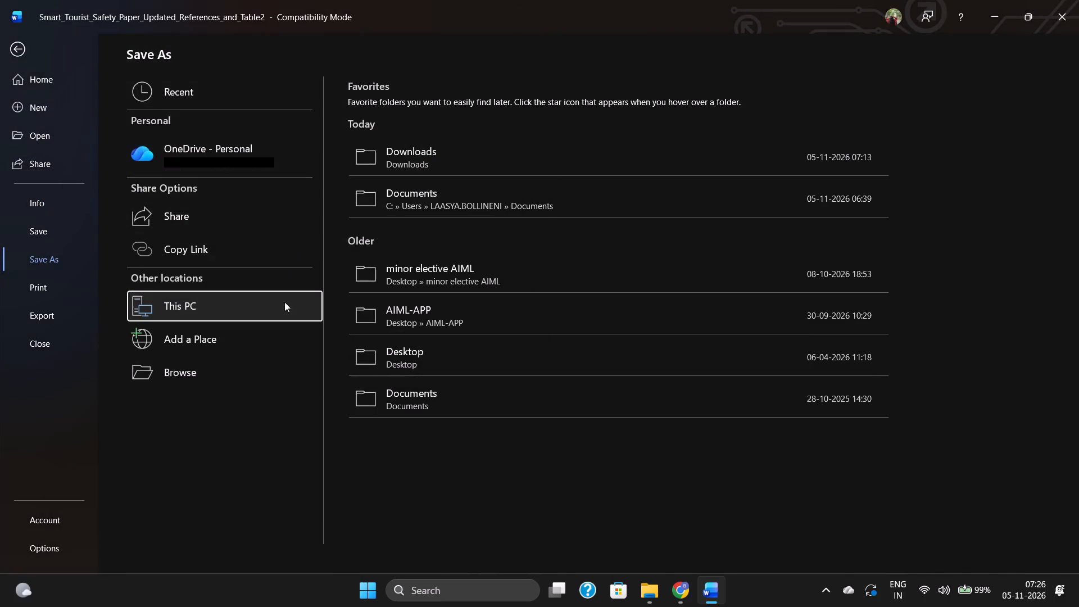
pyautogui.click(288, 306)
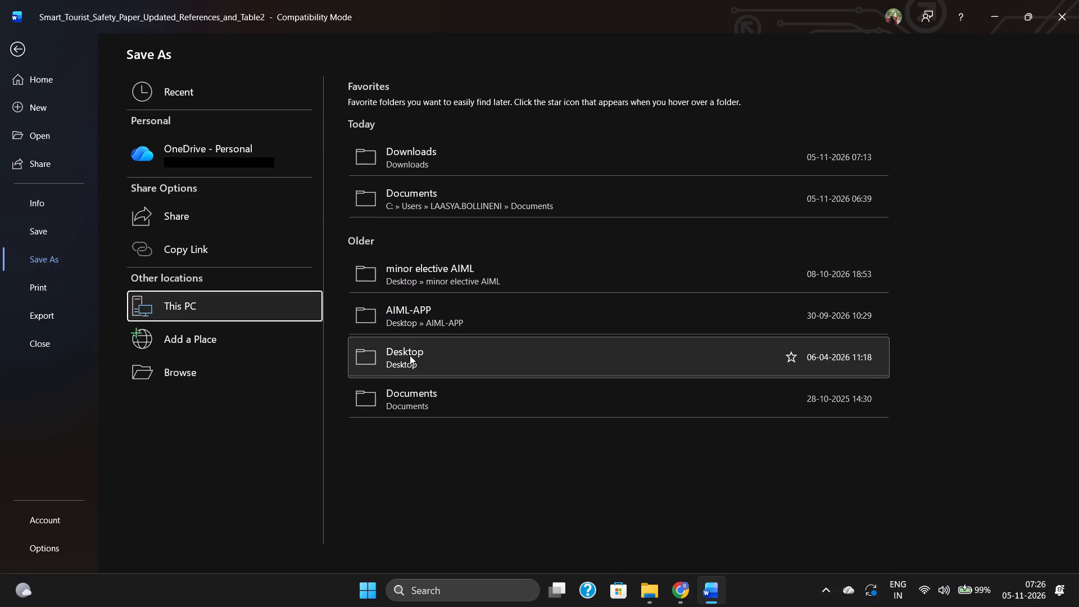
pyautogui.click(441, 150)
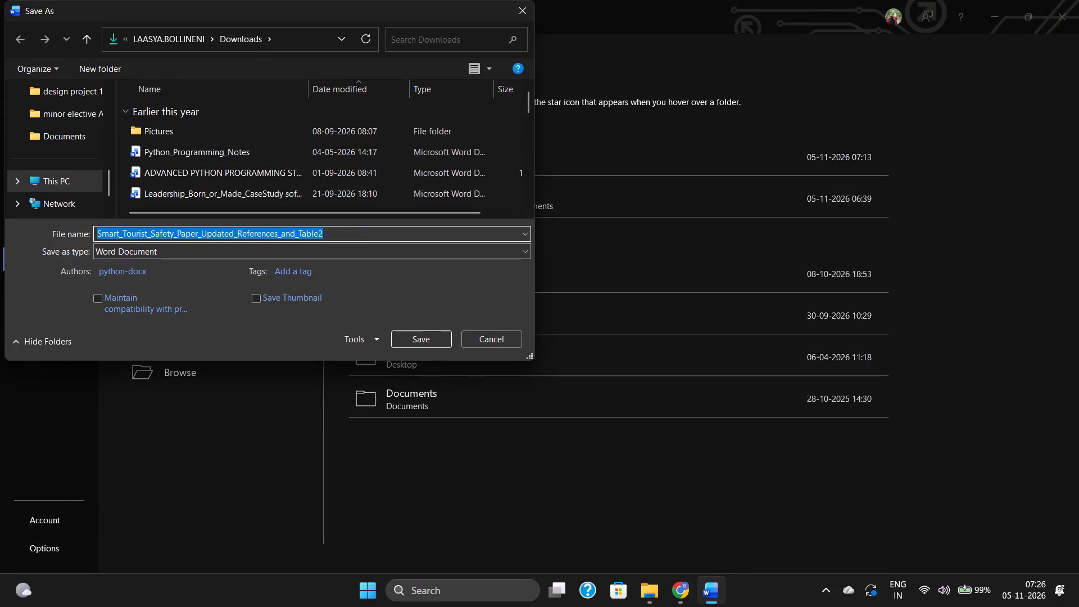
pyautogui.click(361, 232)
pyautogui.press('BackSpace')
pyautogui.press('BackSpace')
pyautogui.press('BackSpace')
pyautogui.press('BackSpace')
pyautogui.press('BackSpace')
pyautogui.press('BackSpace')
pyautogui.press('BackSpace')
pyautogui.press('BackSpace')
pyautogui.press('BackSpace')
pyautogui.press('BackSpace')
pyautogui.press('BackSpace')
pyautogui.press('BackSpace')
pyautogui.press('BackSpace')
pyautogui.press('BackSpace')
pyautogui.press('BackSpace')
pyautogui.press('BackSpace')
pyautogui.press('BackSpace')
pyautogui.press('BackSpace')
pyautogui.press('BackSpace')
pyautogui.press('BackSpace')
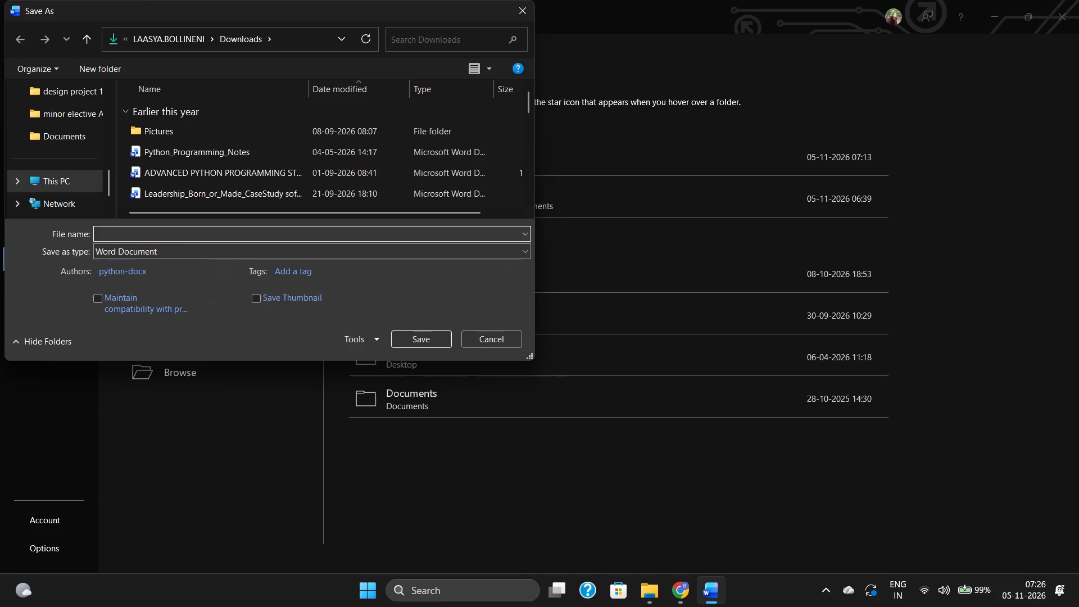
pyautogui.write('conference paper')
pyautogui.press('space')
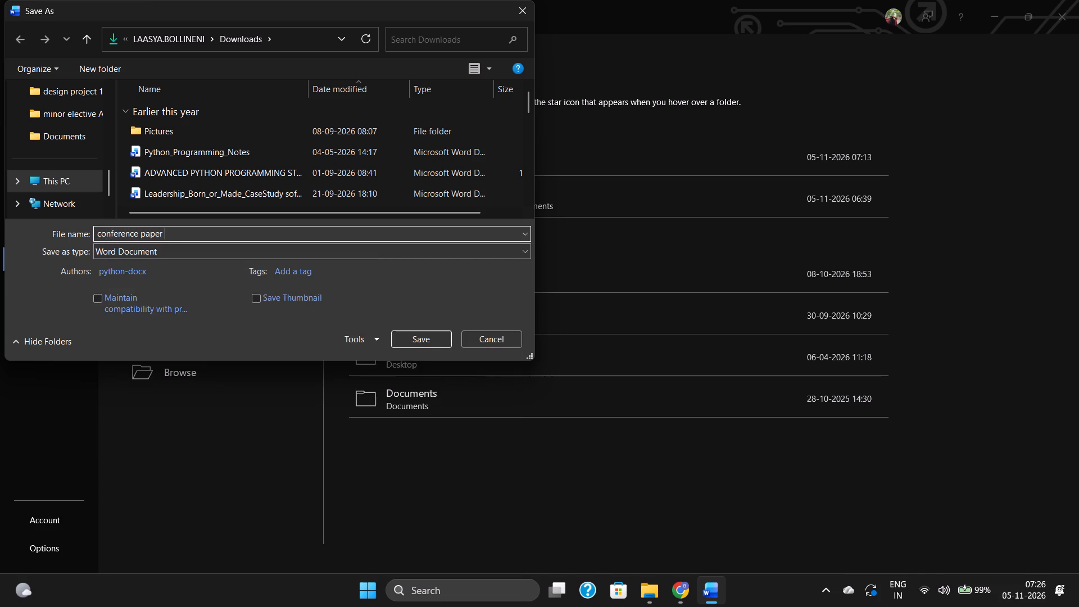
pyautogui.write('smart tourist safety system')
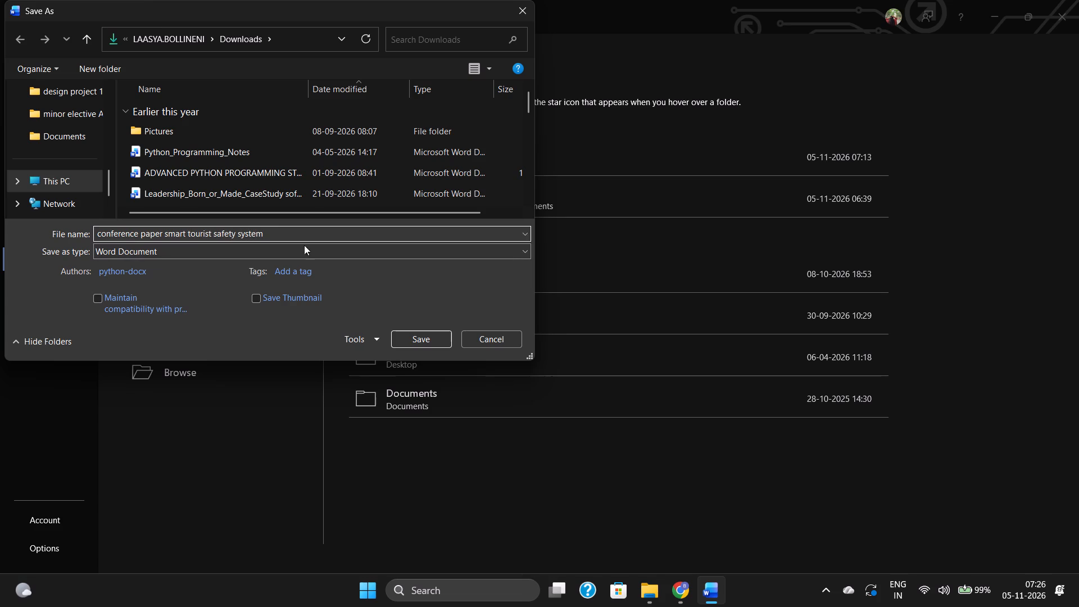
pyautogui.click(303, 255)
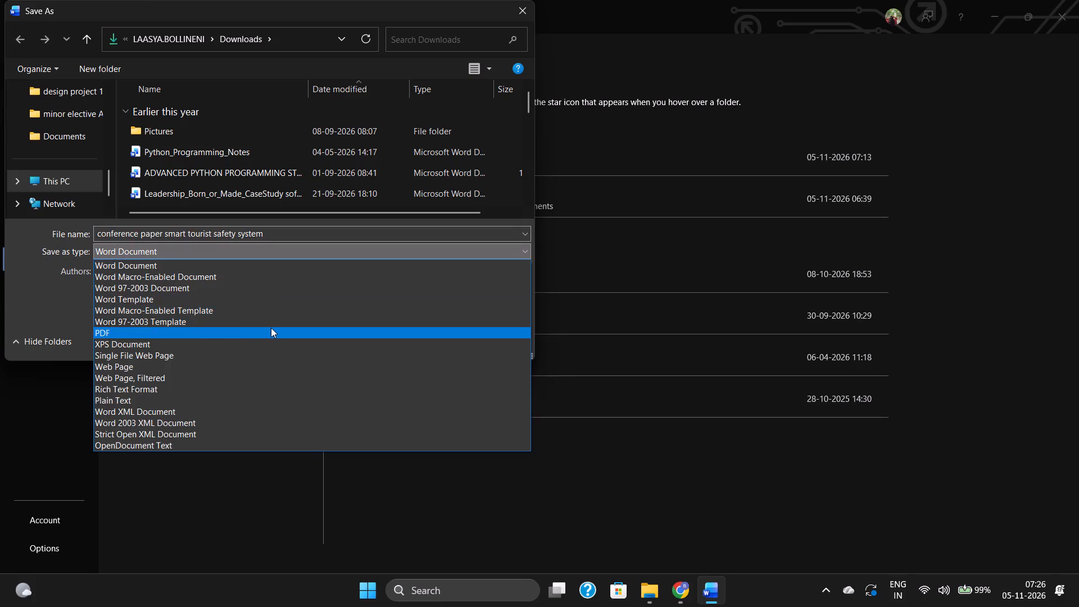
pyautogui.click(271, 328)
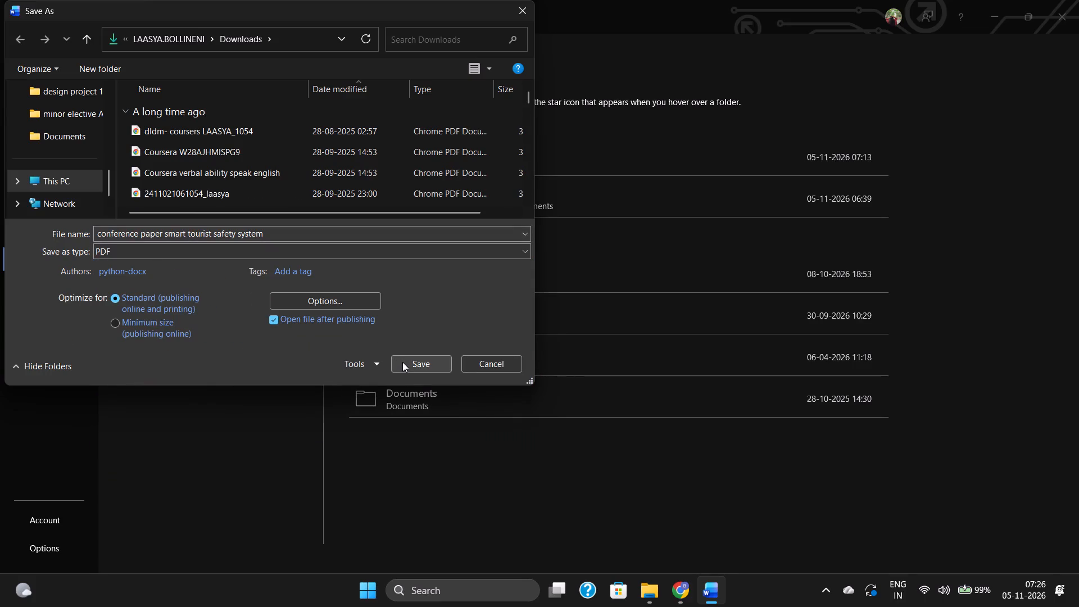
pyautogui.click(402, 362)
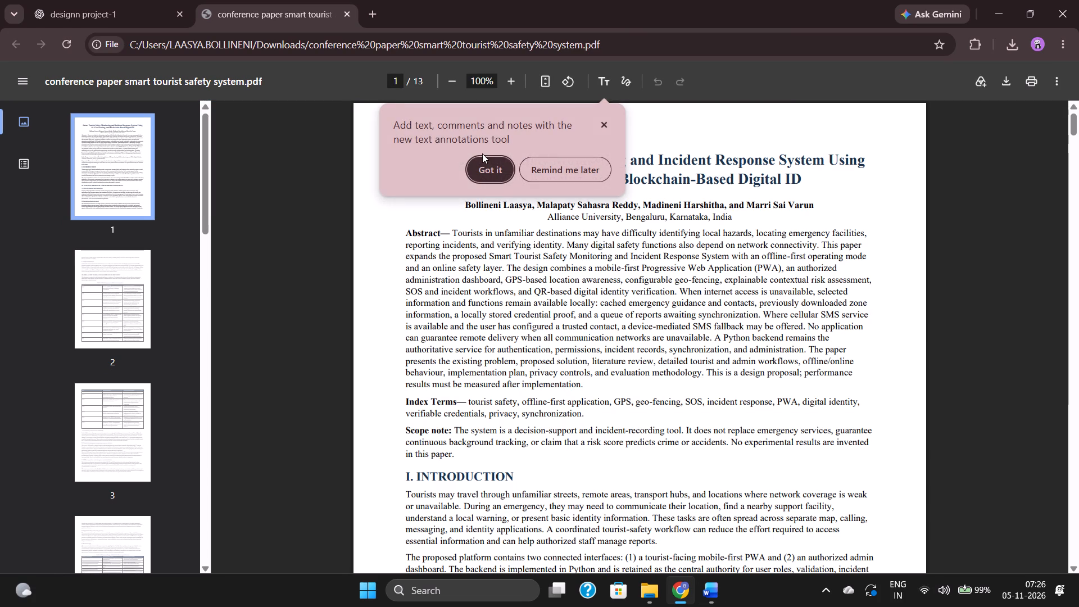
# Dismiss the text annotations notice and check the exported PDF's pages through to the figures, going back up to the offline-first functionality section.
pyautogui.click(491, 174)
pyautogui.scroll(-3, 654, 279)
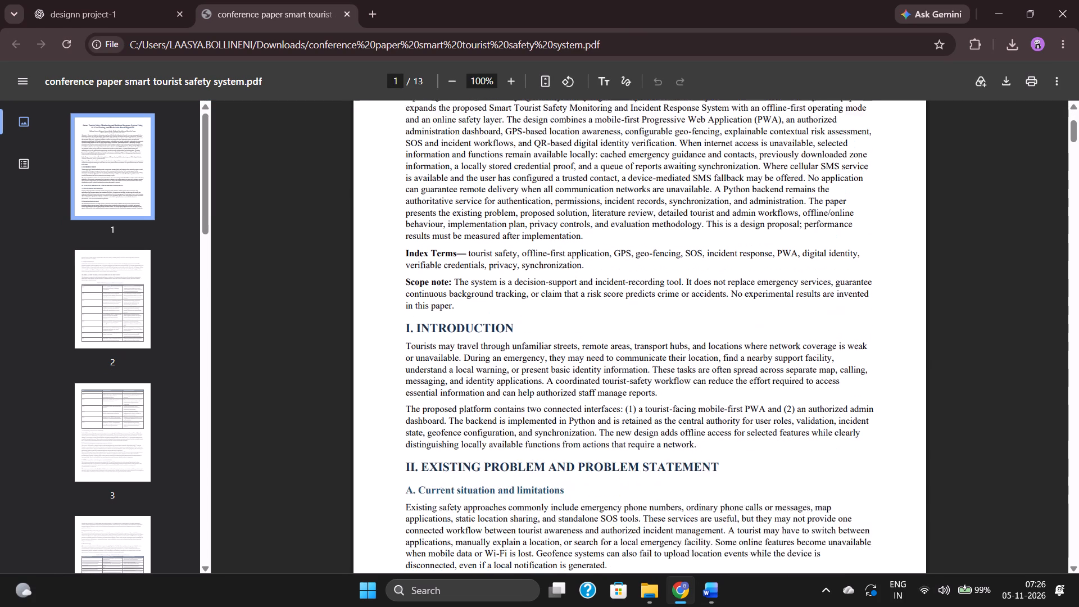
pyautogui.scroll(-16, 654, 279)
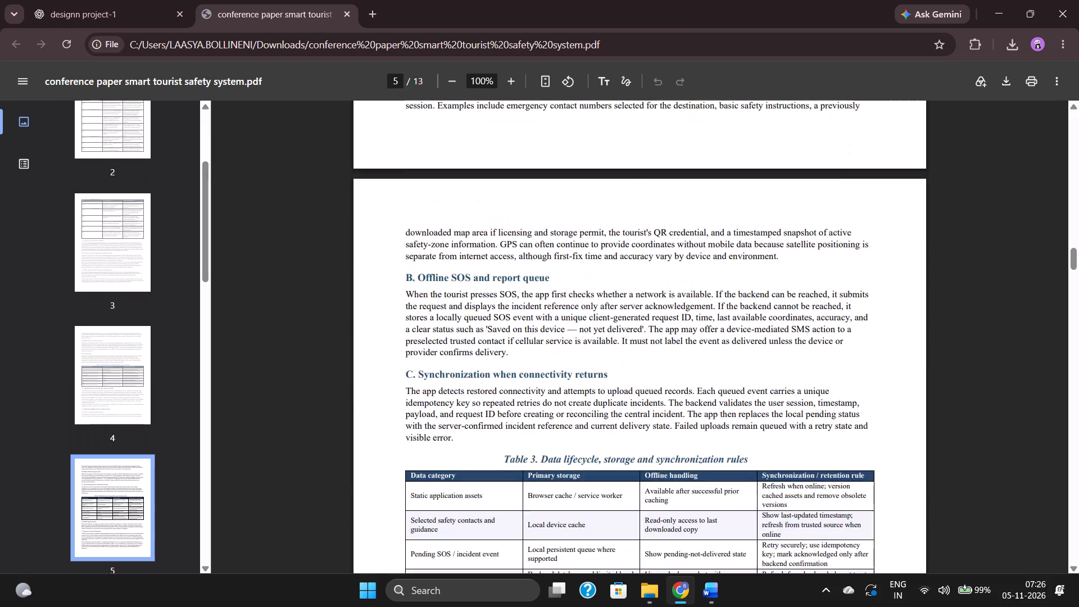
pyautogui.scroll(-20, 654, 279)
pyautogui.scroll(-1, 654, 279)
pyautogui.scroll(5, 654, 279)
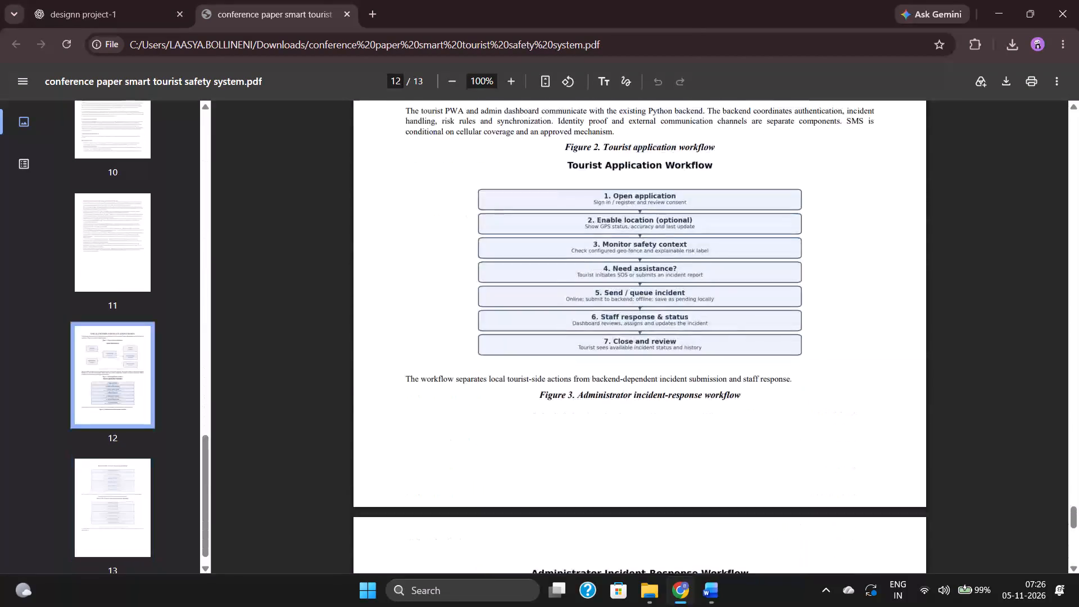
pyautogui.scroll(11, 654, 279)
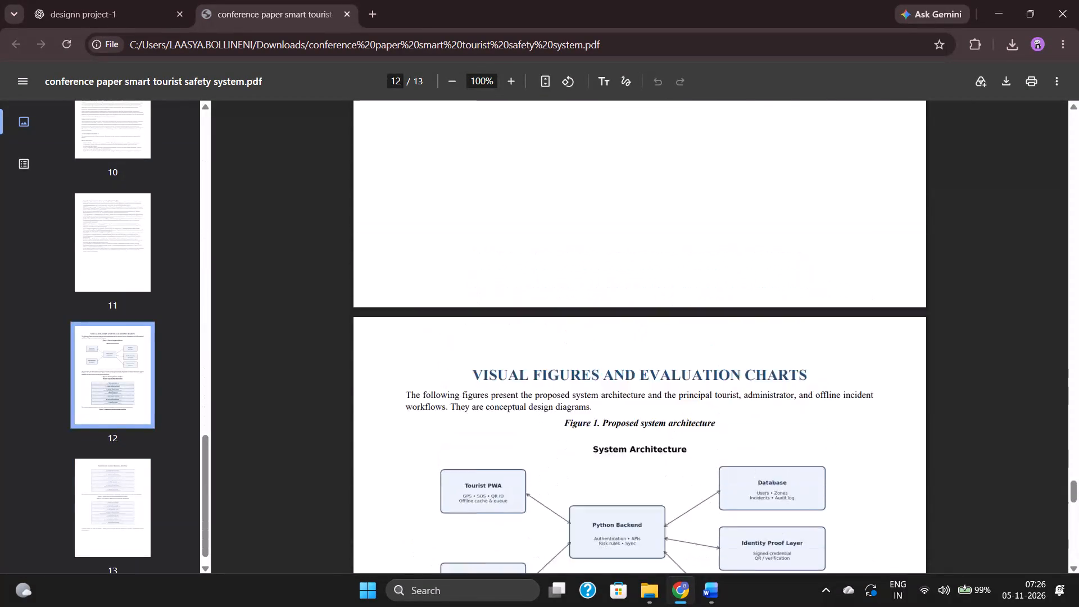
pyautogui.scroll(11, 654, 279)
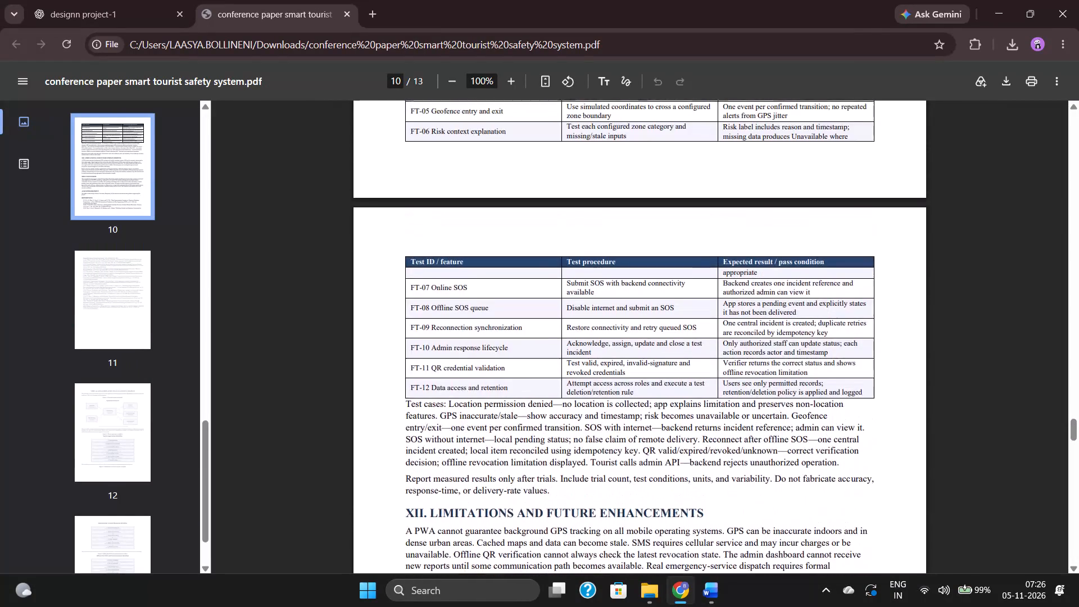
pyautogui.scroll(7, 654, 279)
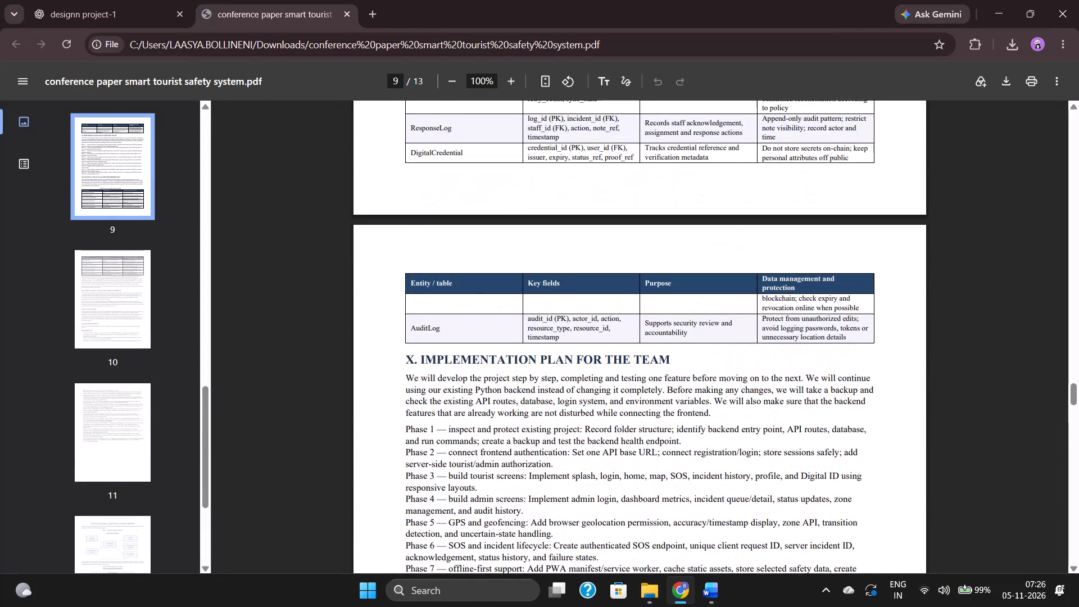
pyautogui.scroll(14, 654, 279)
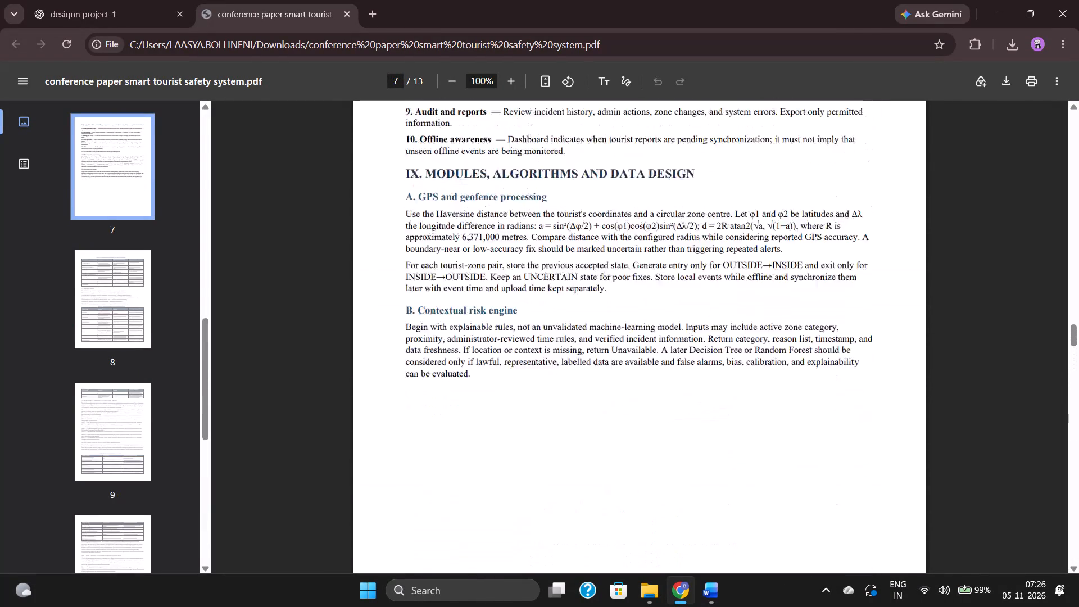
pyautogui.scroll(12, 654, 279)
pyautogui.scroll(-1, 654, 279)
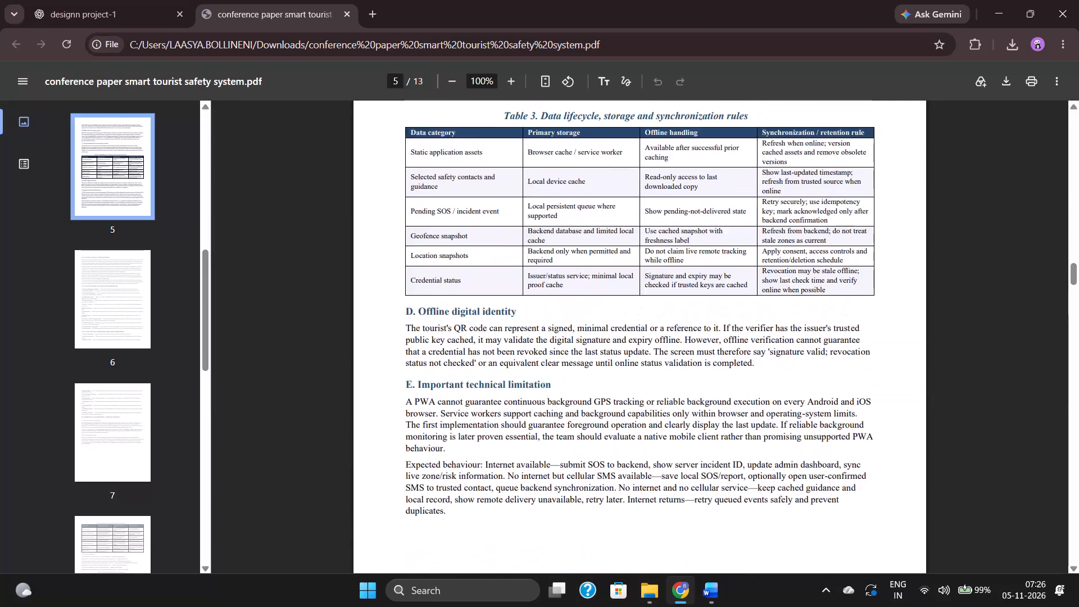
pyautogui.scroll(-1, 654, 279)
pyautogui.scroll(3, 654, 279)
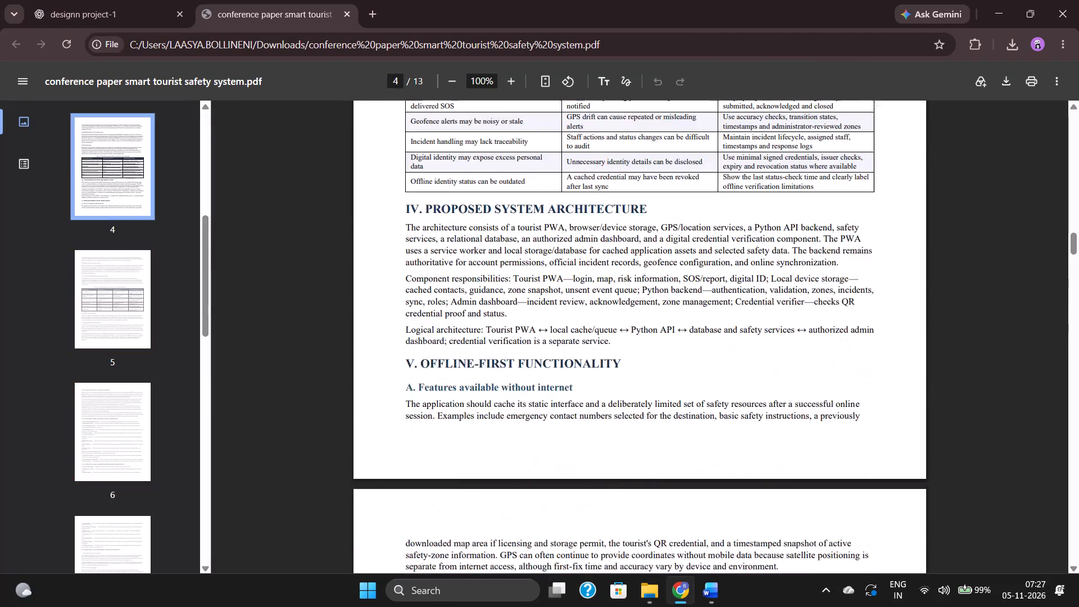
# Check the PDF's literature review, workflow sections and Tables 3 to 5 again, returning to the first page.
pyautogui.hscroll(1, 654, 279)
pyautogui.scroll(-1, 654, 279)
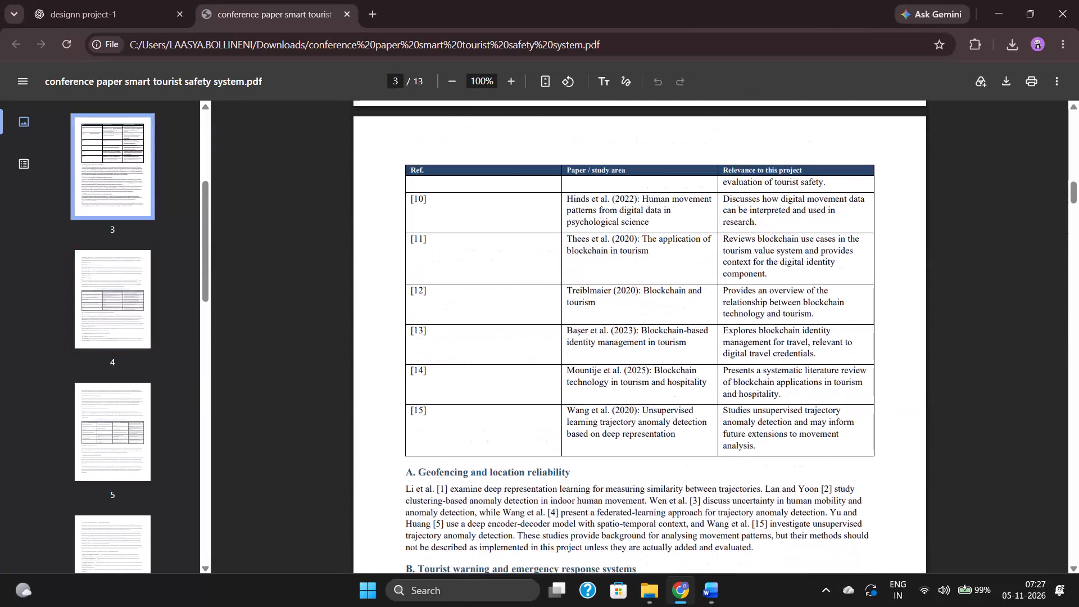
pyautogui.scroll(-2, 654, 279)
pyautogui.scroll(4, 654, 279)
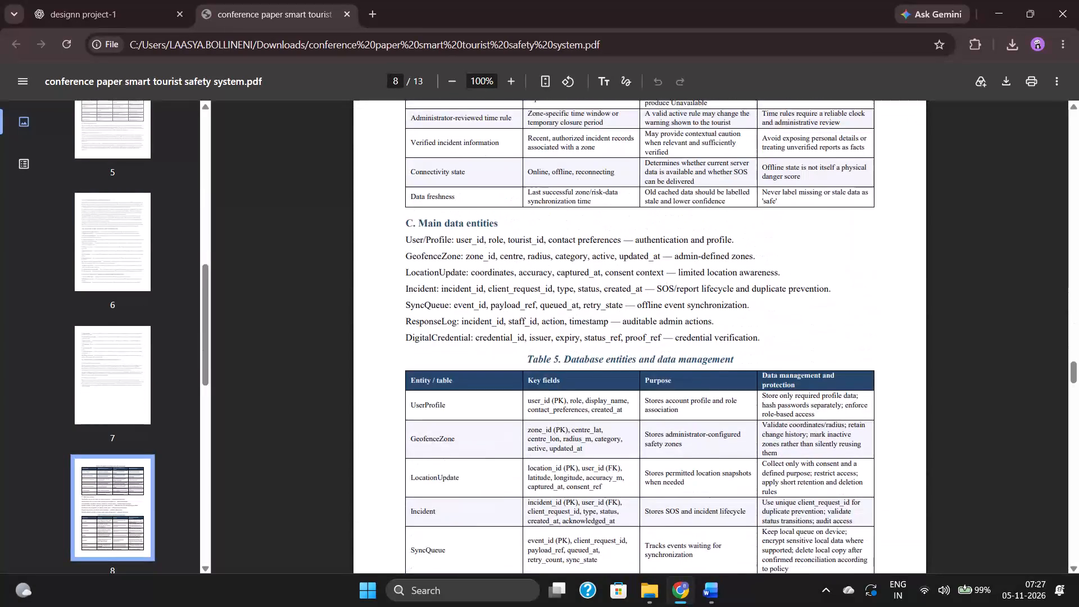
pyautogui.scroll(20, 654, 279)
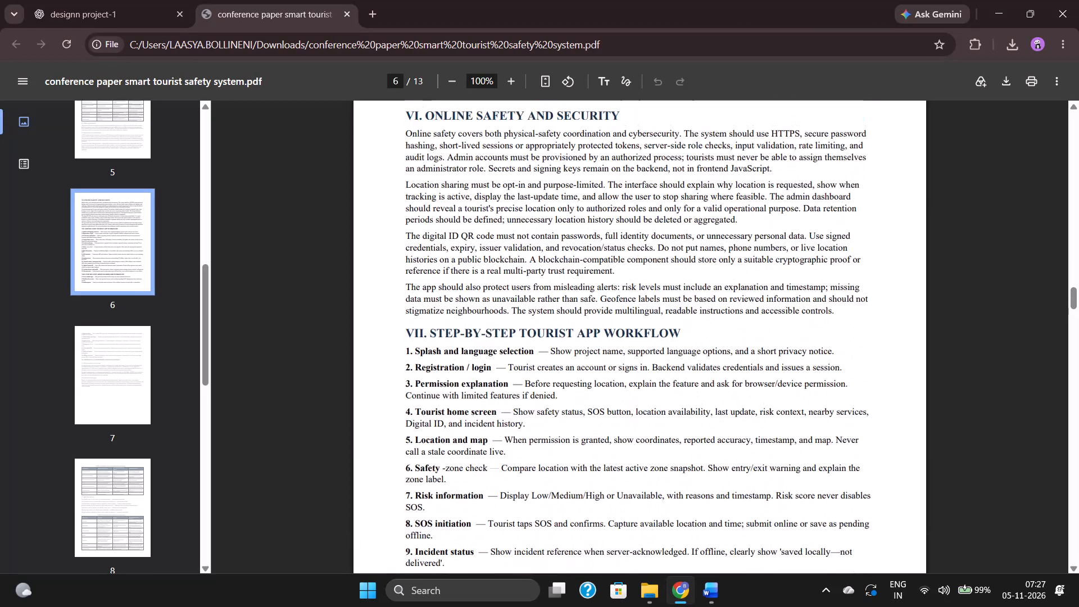
pyautogui.scroll(9, 654, 279)
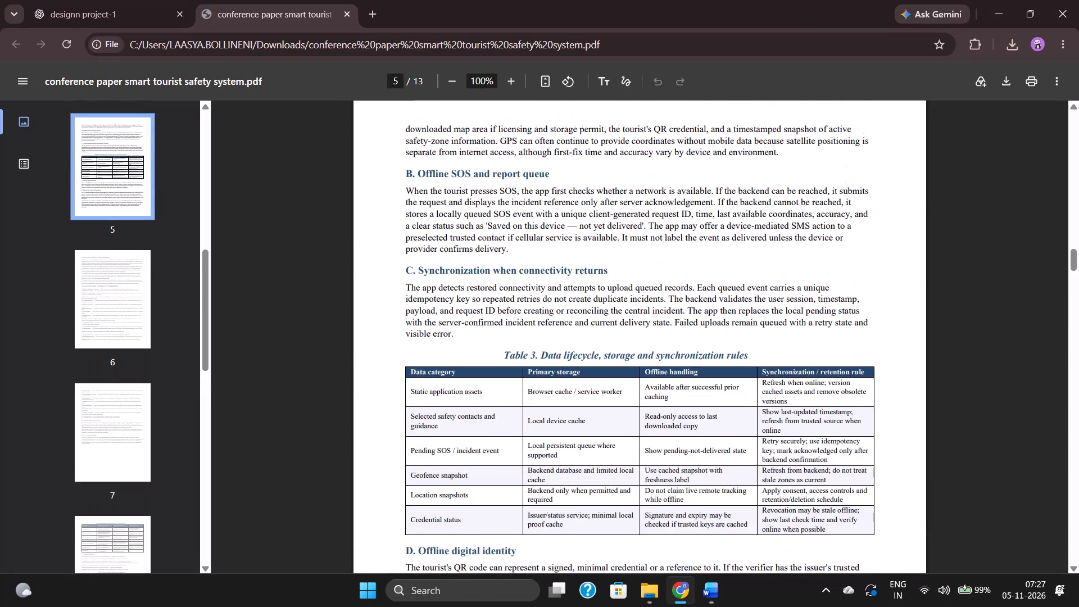
pyautogui.scroll(11, 654, 279)
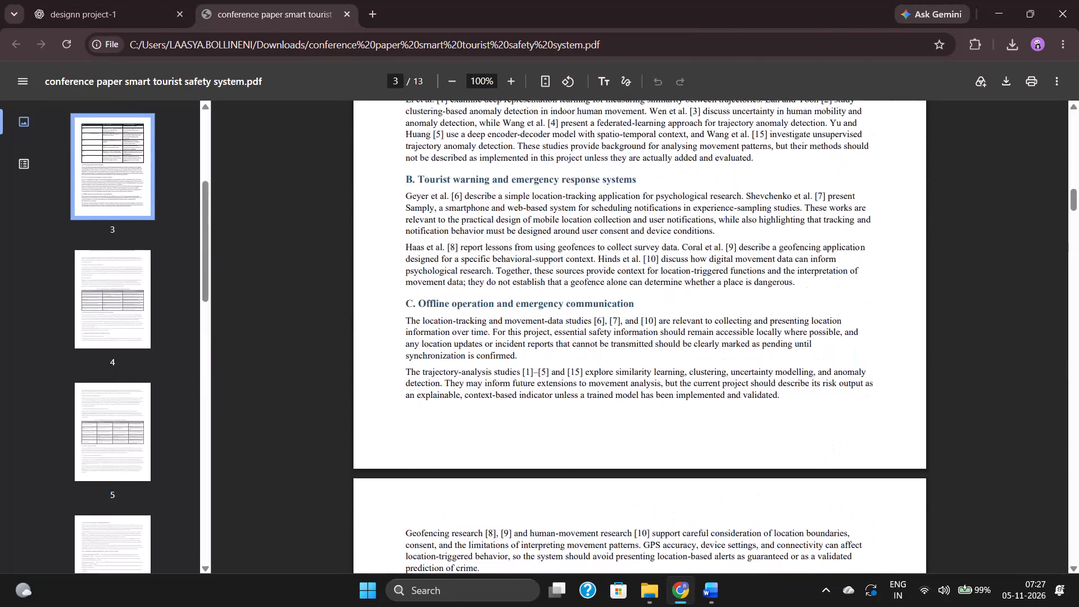
pyautogui.scroll(7, 654, 279)
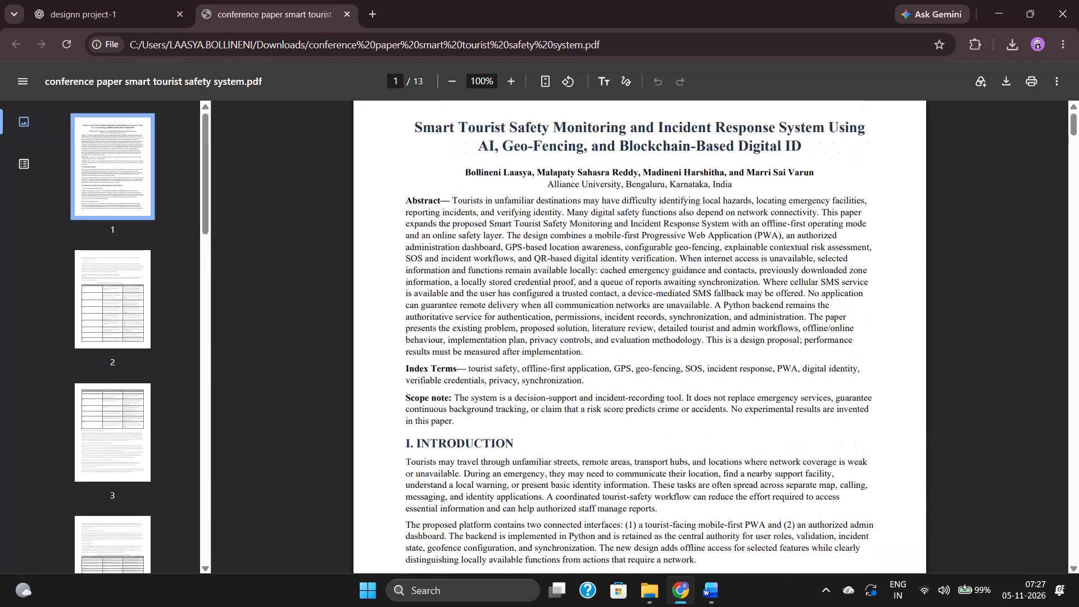
# View the PDF's last page with the workflow diagrams, and return to the title page using the page thumbnails.
pyautogui.scroll(-20, 159, 386)
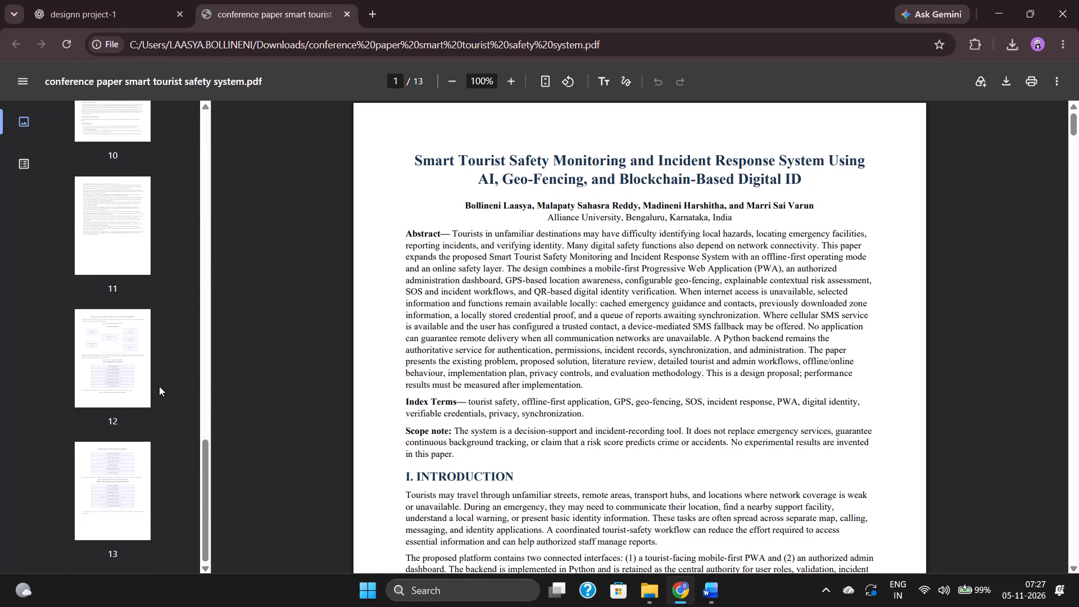
pyautogui.scroll(-3, 159, 386)
pyautogui.click(89, 524)
pyautogui.scroll(19, 89, 524)
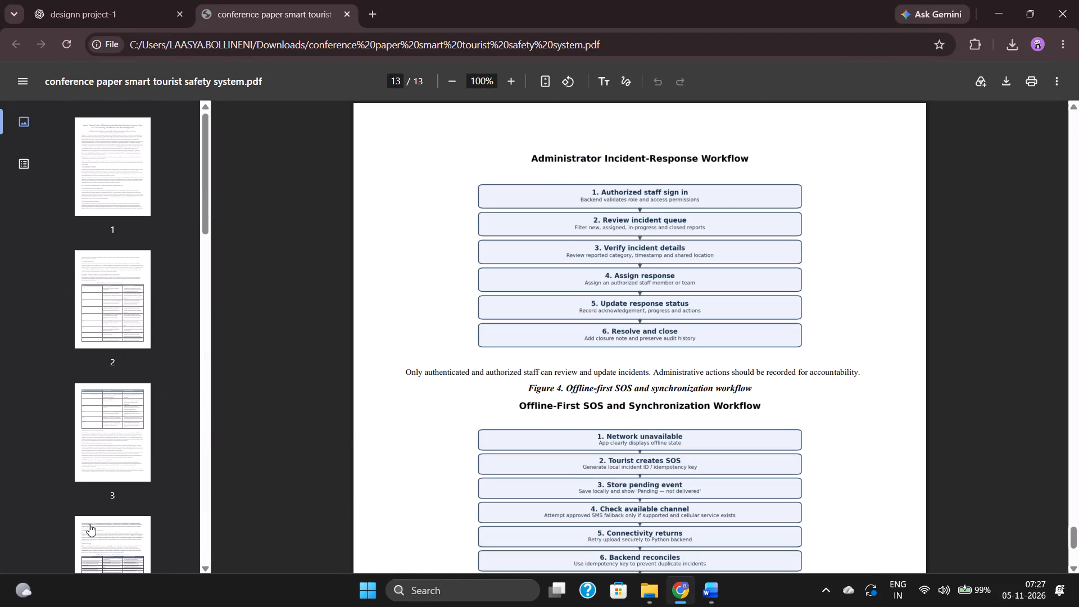
pyautogui.scroll(5, 89, 524)
pyautogui.click(124, 190)
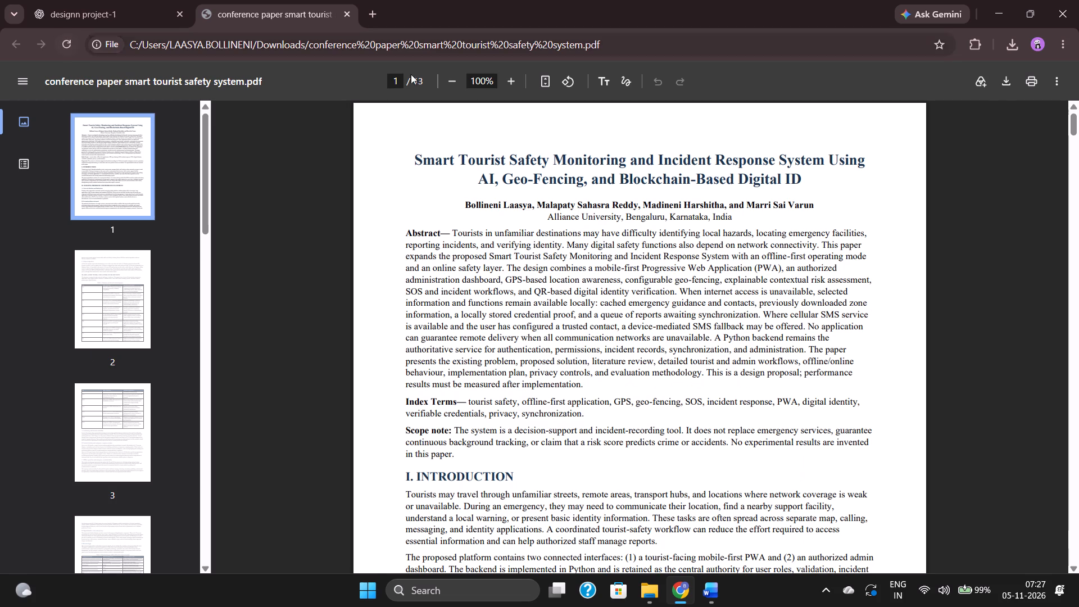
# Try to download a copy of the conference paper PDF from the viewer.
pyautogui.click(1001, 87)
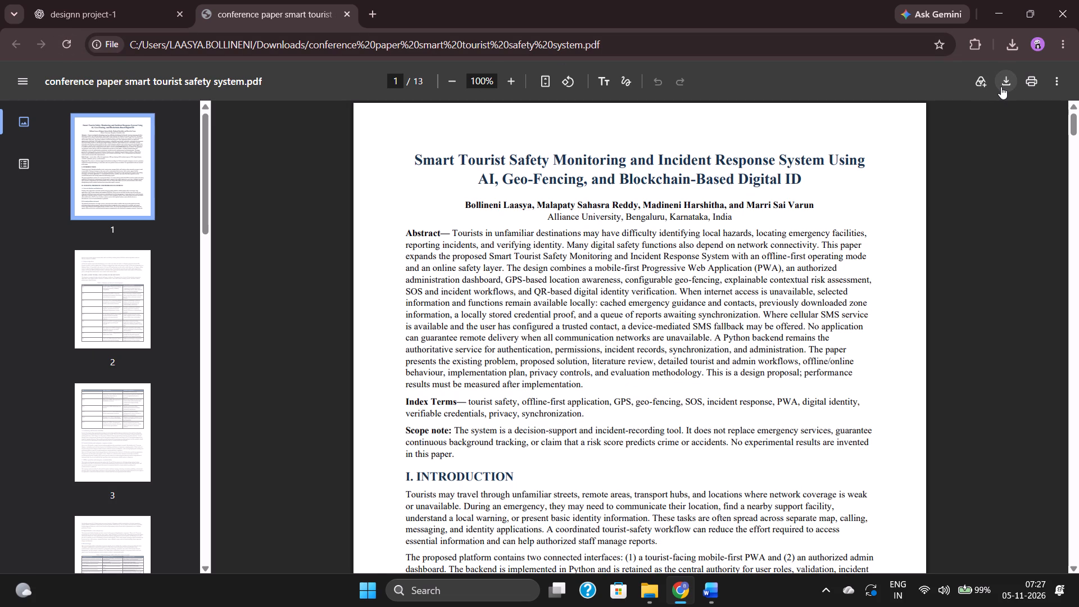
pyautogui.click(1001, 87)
# Close the PDF viewer and the Word paper, saving the changes to Smart_Tourist_Safety_Paper_Updated_References_and_Table2 in Downloads.
pyautogui.click(1078, 0)
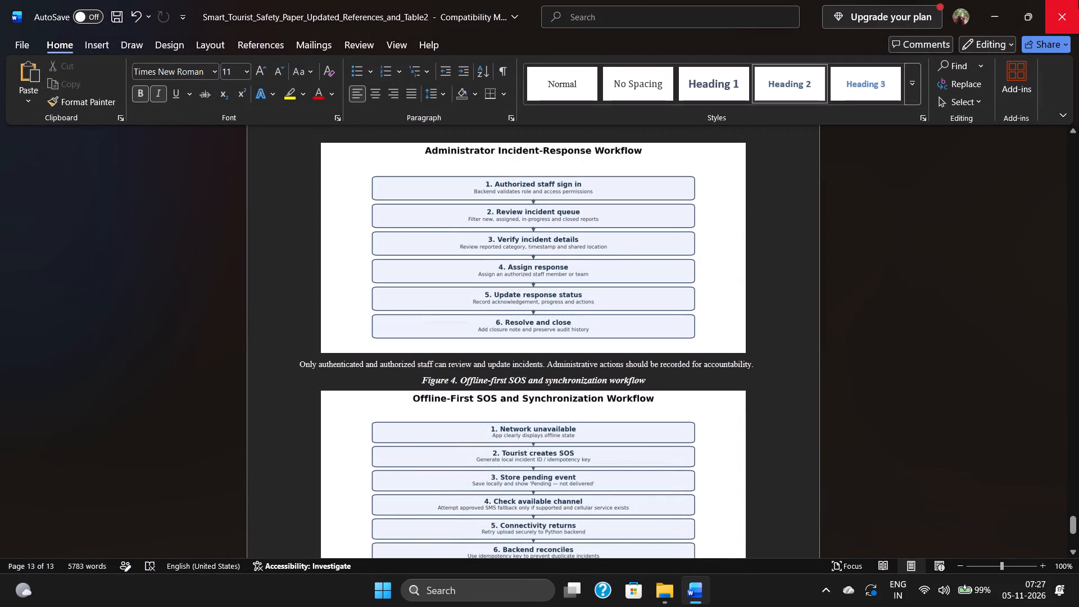
pyautogui.click(1078, 0)
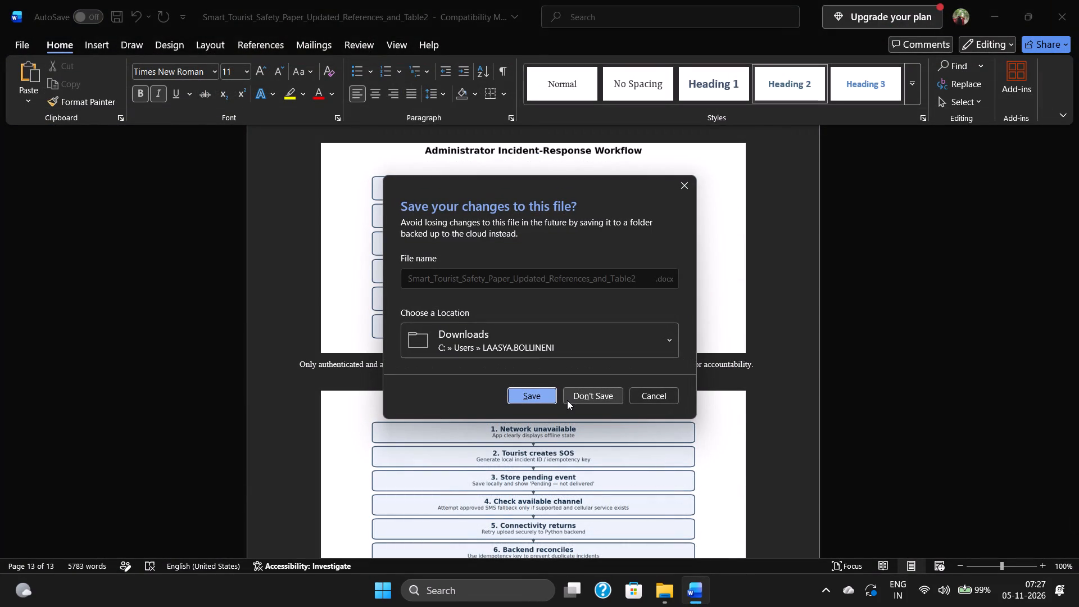
pyautogui.click(542, 399)
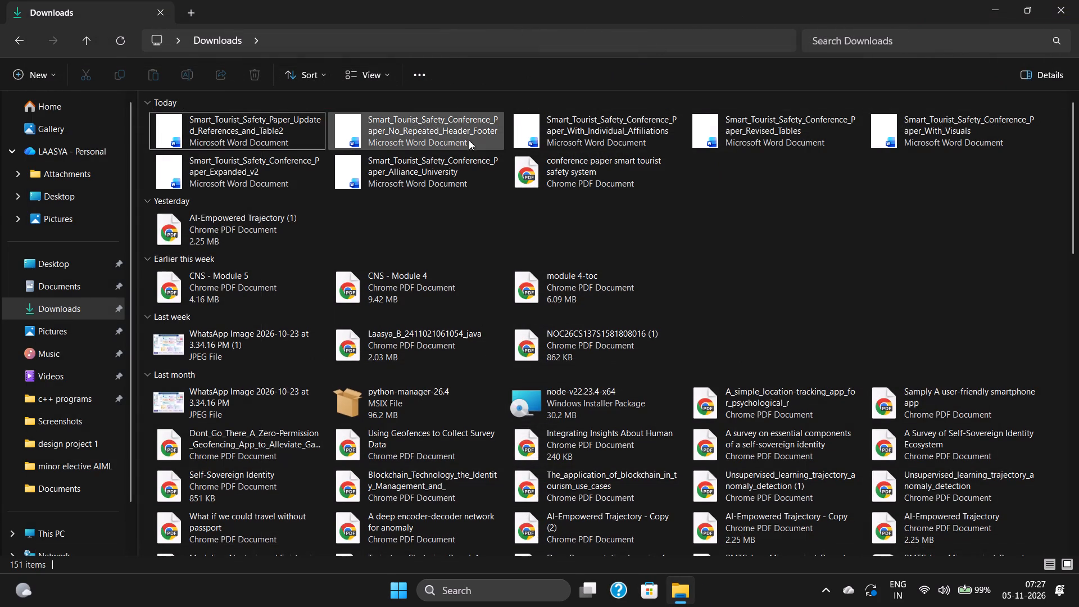
# Delete the older Smart_Tourist_Safety_Conference_Paper drafts No_Repeated_Header_Footer, With_Individual_Affiliations and Revised_Tables from Downloads.
pyautogui.click(438, 120)
pyautogui.click(256, 81)
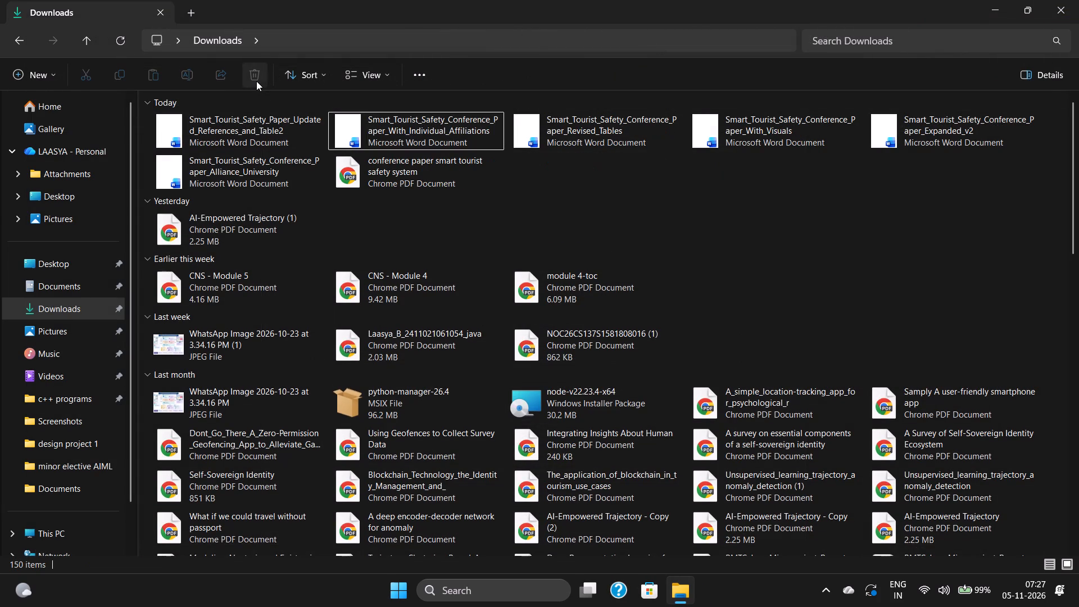
pyautogui.click(406, 123)
pyautogui.click(262, 68)
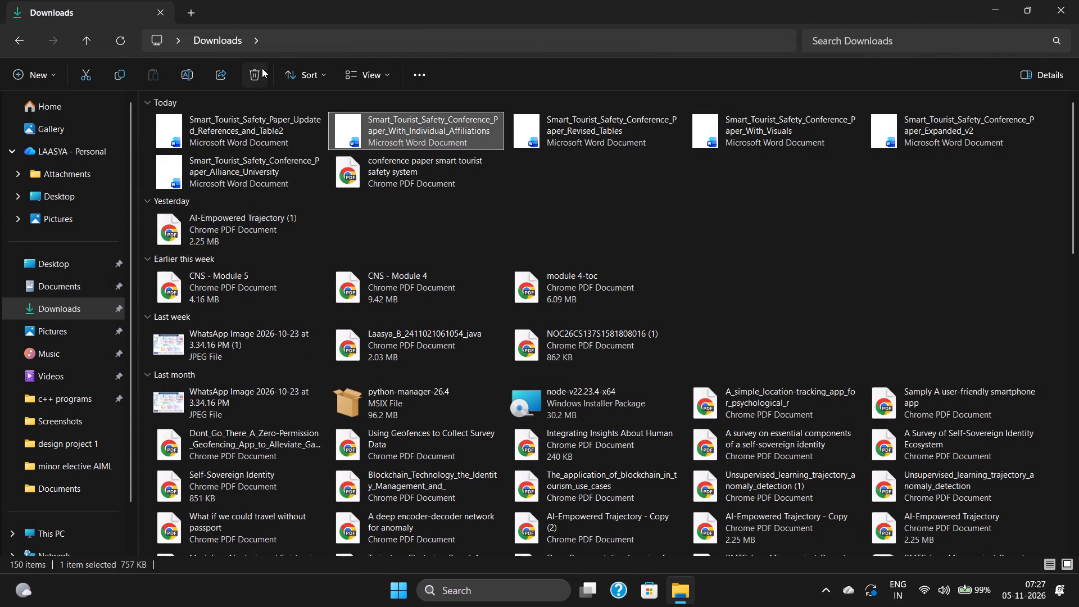
pyautogui.click(386, 145)
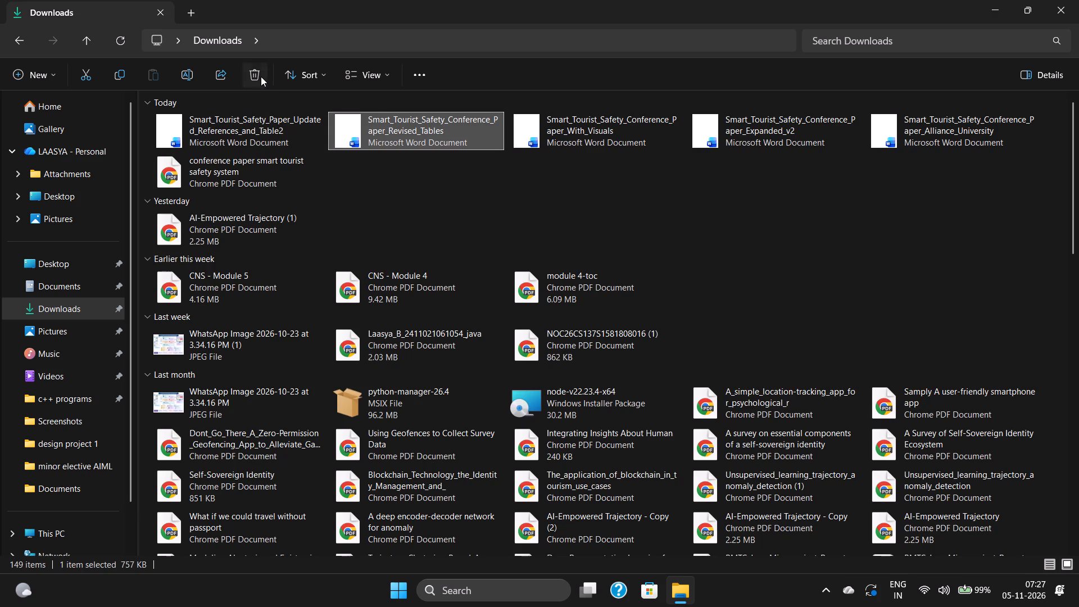
# Delete the Smart_Tourist_Safety_Conference_Paper drafts Revised_Tables, With_Visuals, Expanded_v2 and Alliance_University from Downloads.
pyautogui.click(261, 76)
pyautogui.click(411, 132)
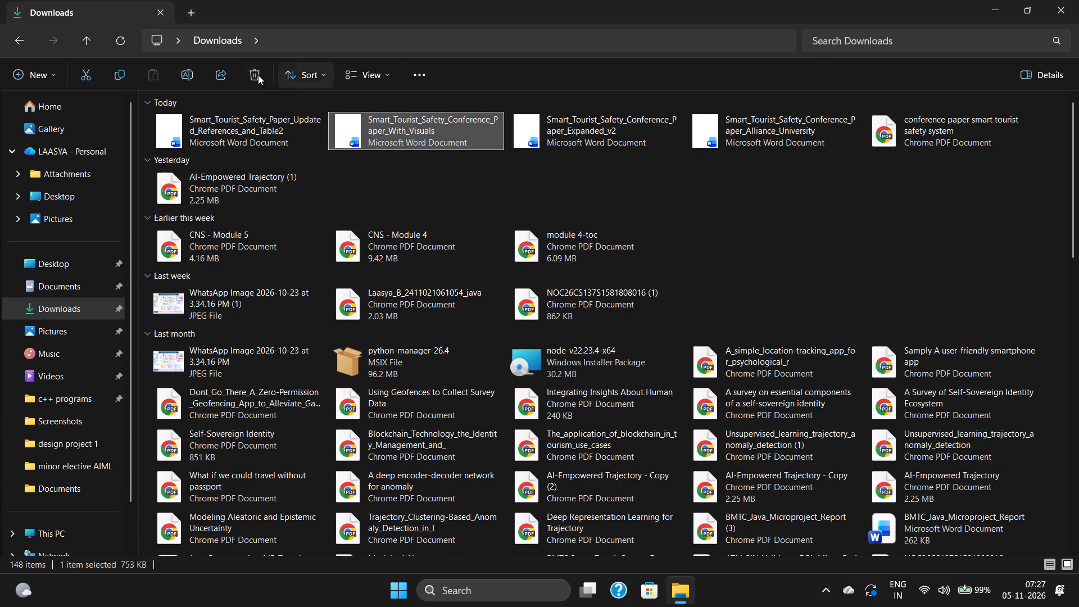
pyautogui.click(247, 75)
pyautogui.click(395, 141)
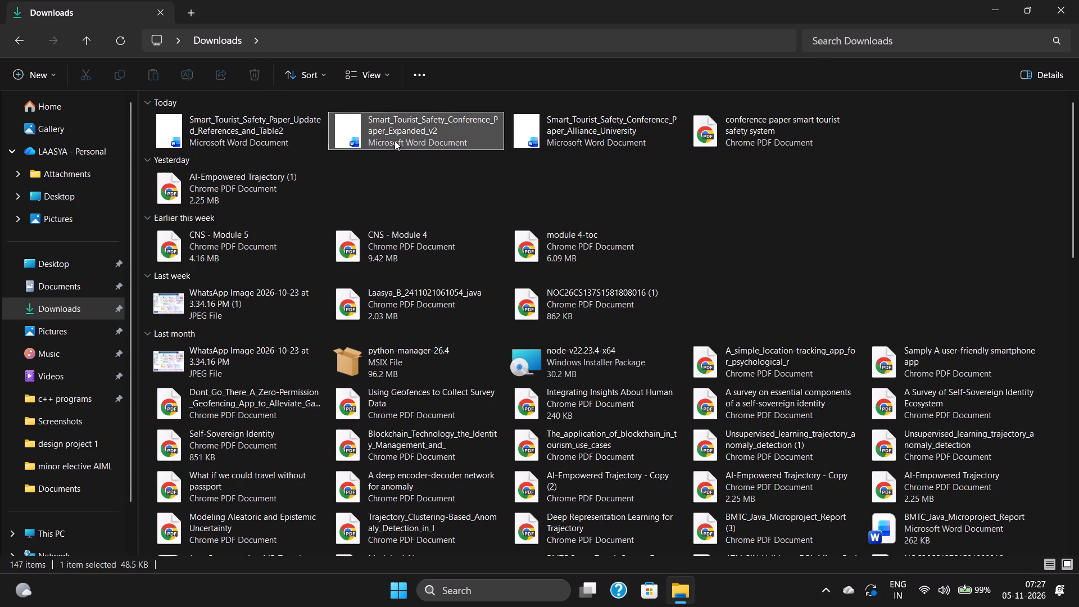
pyautogui.click(252, 79)
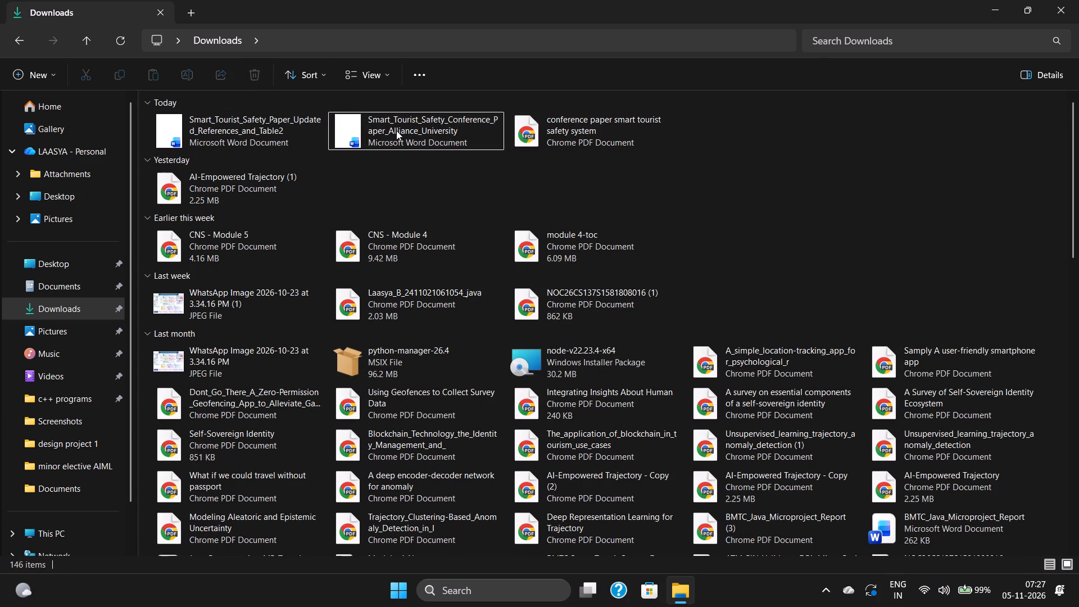
pyautogui.click(396, 130)
pyautogui.click(250, 74)
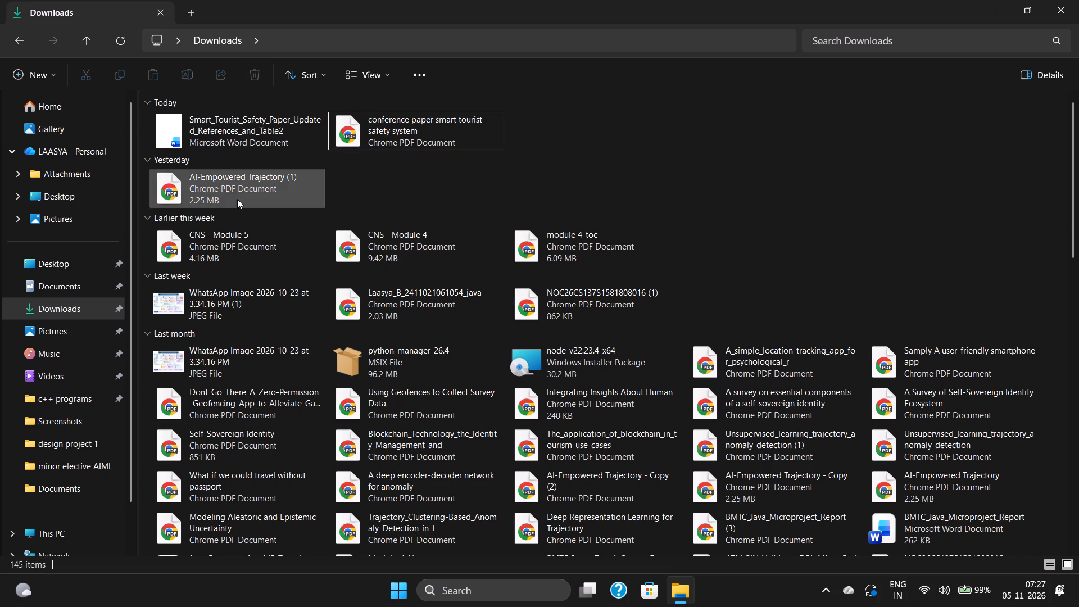
# Open the conference paper smart tourist safety system PDF, look through it to the last page, and close it.
pyautogui.doubleClick(378, 128)
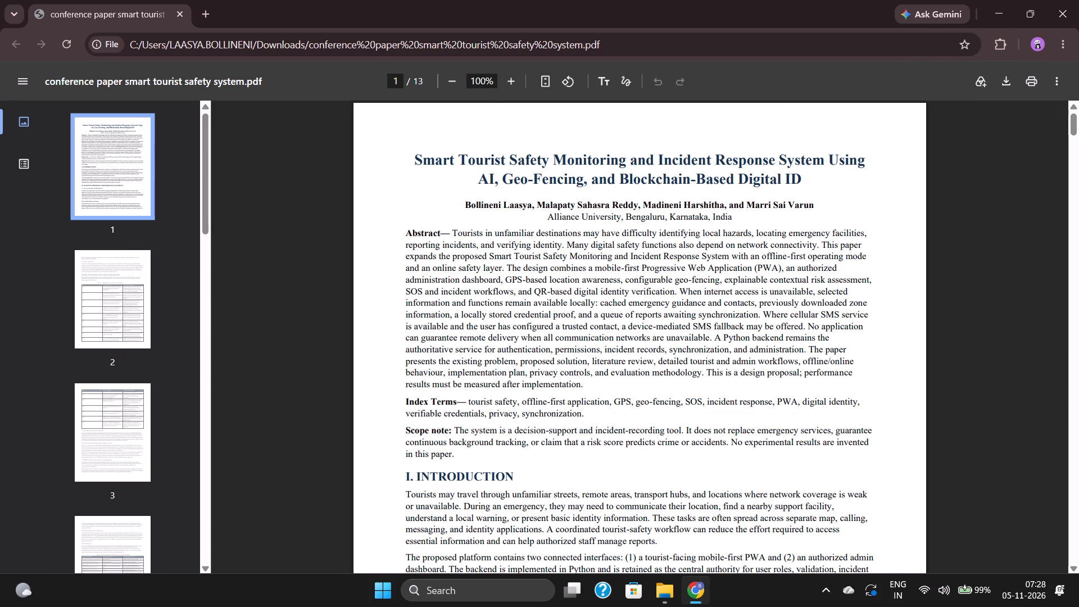
pyautogui.scroll(-13, 899, 250)
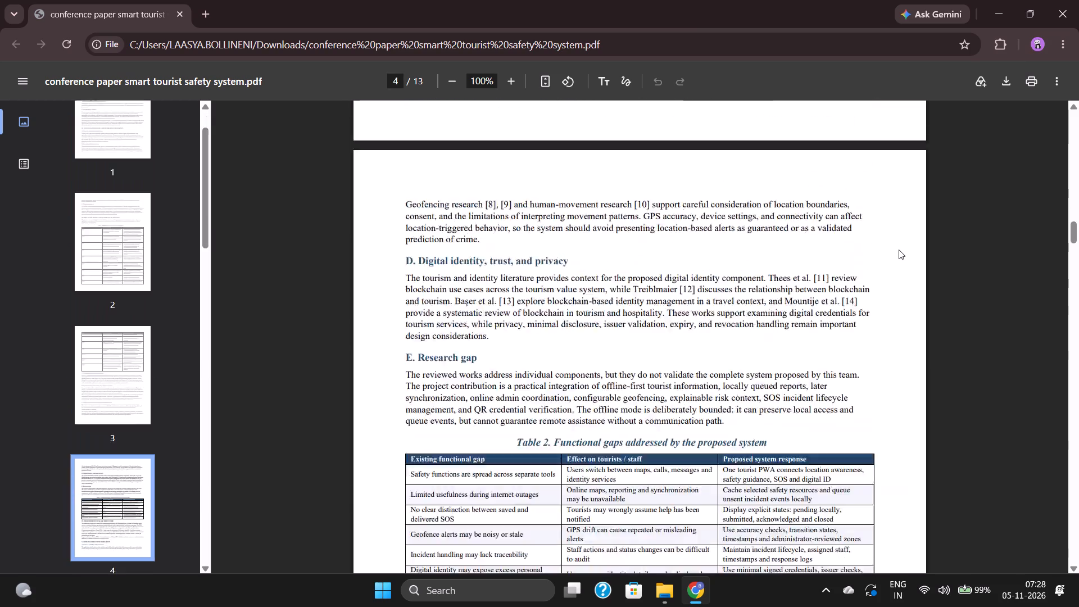
pyautogui.scroll(-20, 899, 250)
pyautogui.scroll(-12, 899, 250)
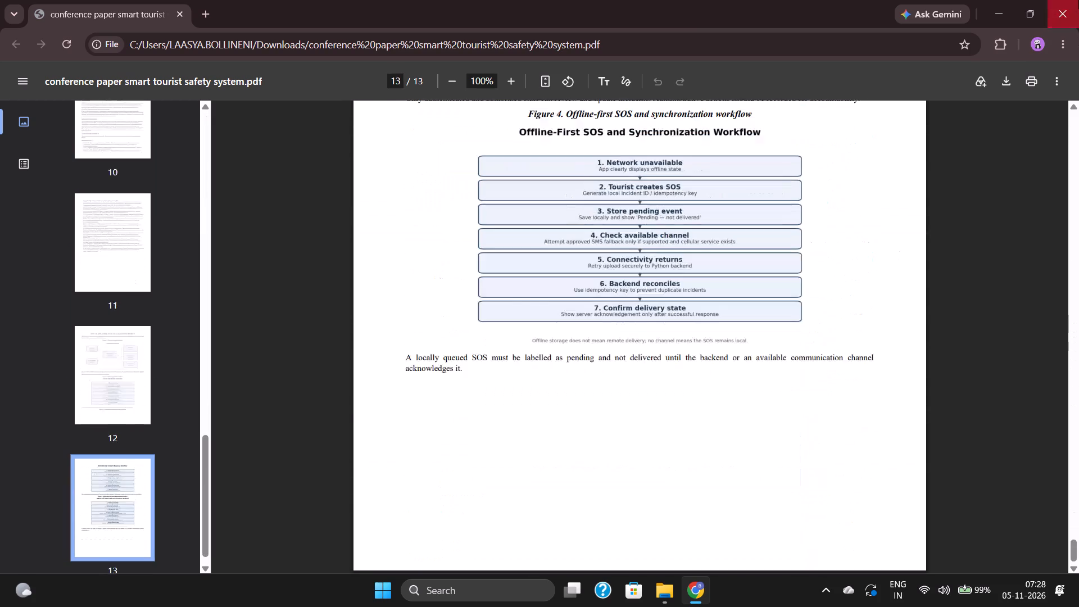
pyautogui.click(1078, 0)
# Copy the conference paper smart tourist safety system PDF file and close the Downloads window.
pyautogui.click(121, 78)
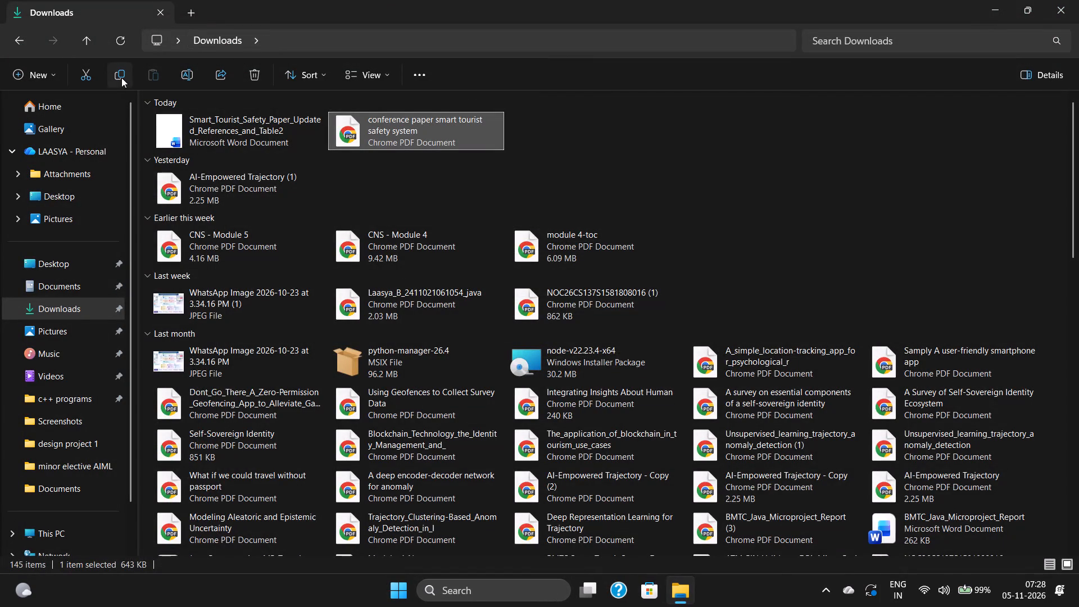
pyautogui.click(121, 78)
pyautogui.click(1078, 0)
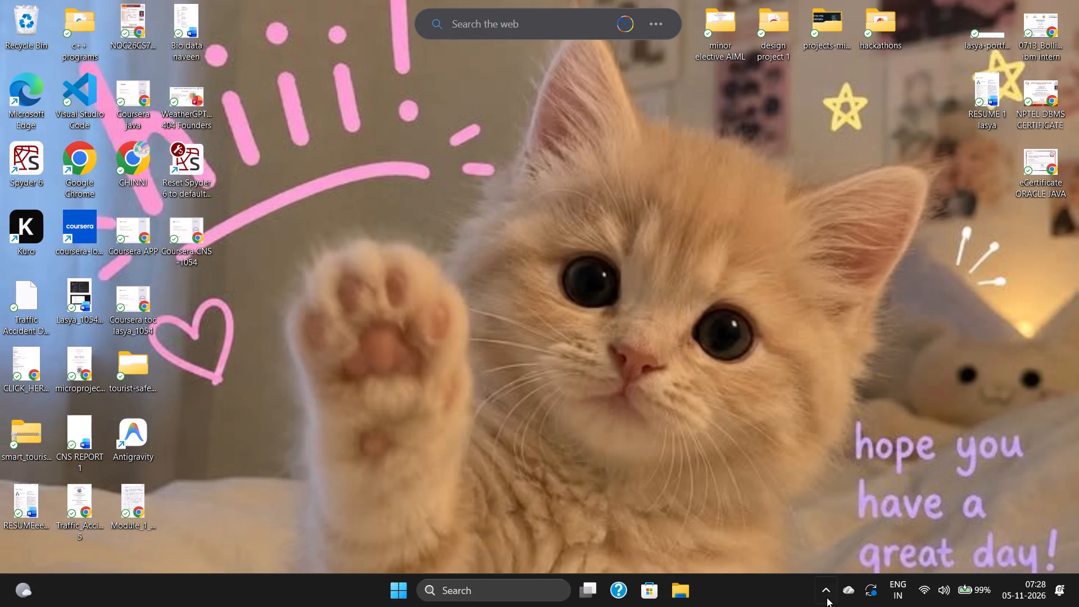
# Open Chrome from the CHINNI desktop shortcut and go to web.whatsapp.com.
pyautogui.doubleClick(125, 157)
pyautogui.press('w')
pyautogui.press('Return')
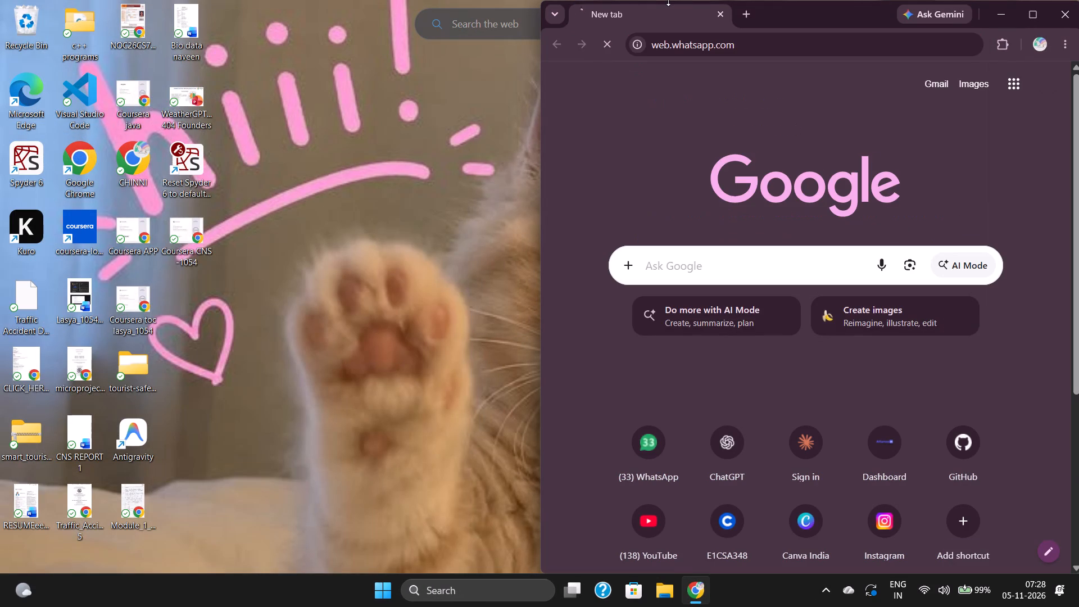